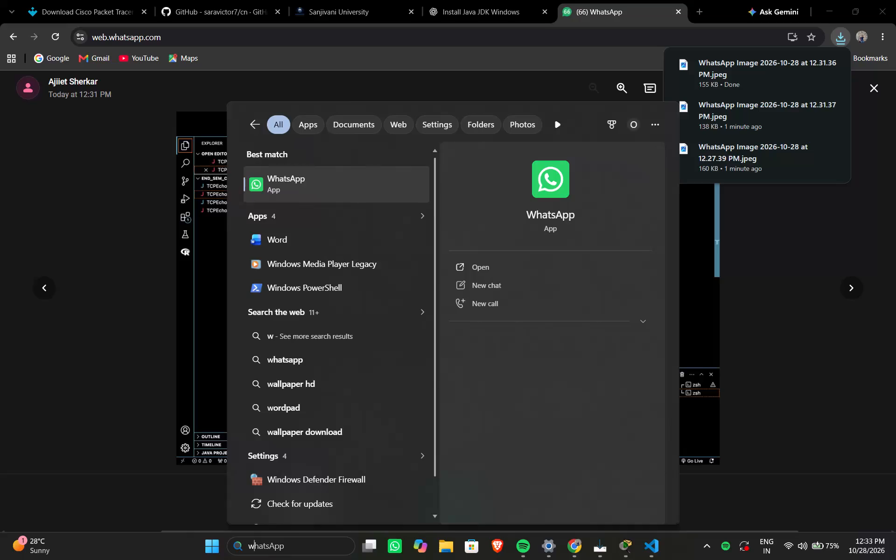
Launch Word from the search results and create a new blank document.
{"action": "left_click", "coordinate": [307, 251]}
{"action": "left_click", "coordinate": [307, 251]}
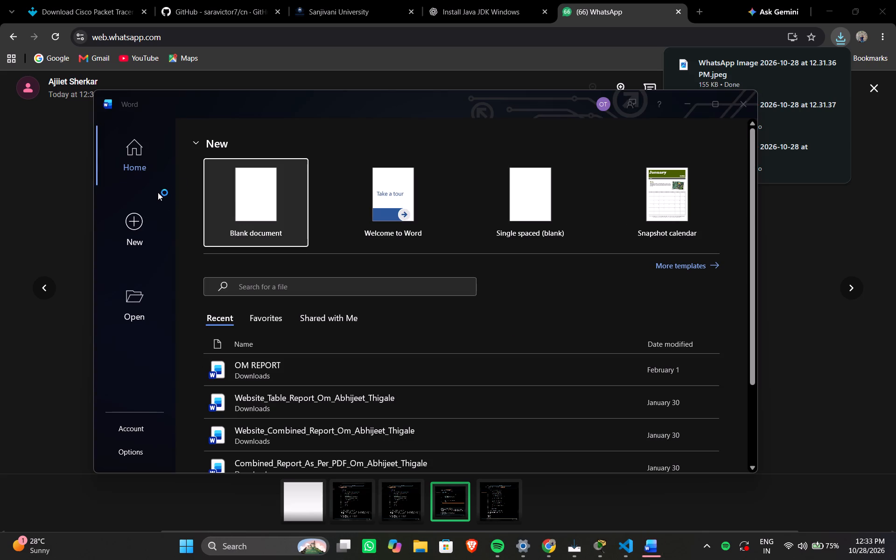
{"action": "left_click", "coordinate": [238, 199]}
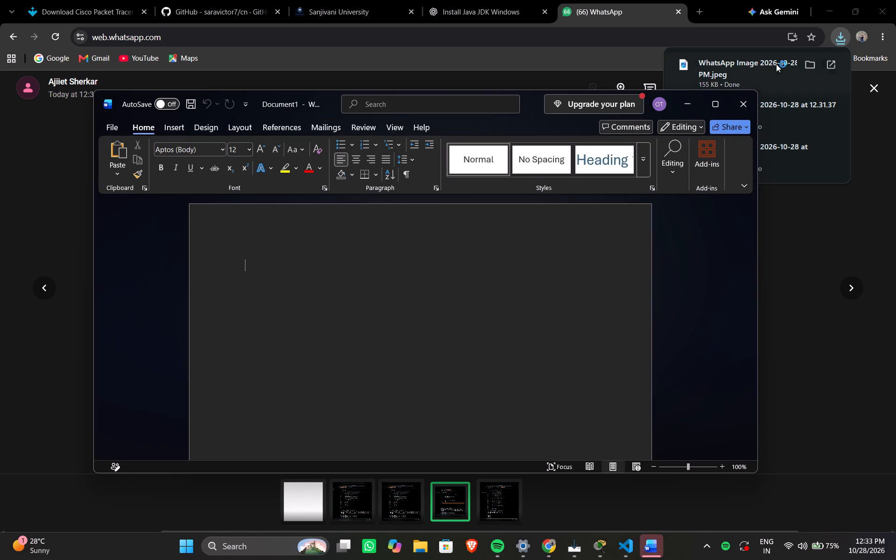
Maximise the blank document's window, enter the heading Q1 at the top of the page and start a new line below it.
{"action": "left_click", "coordinate": [710, 97]}
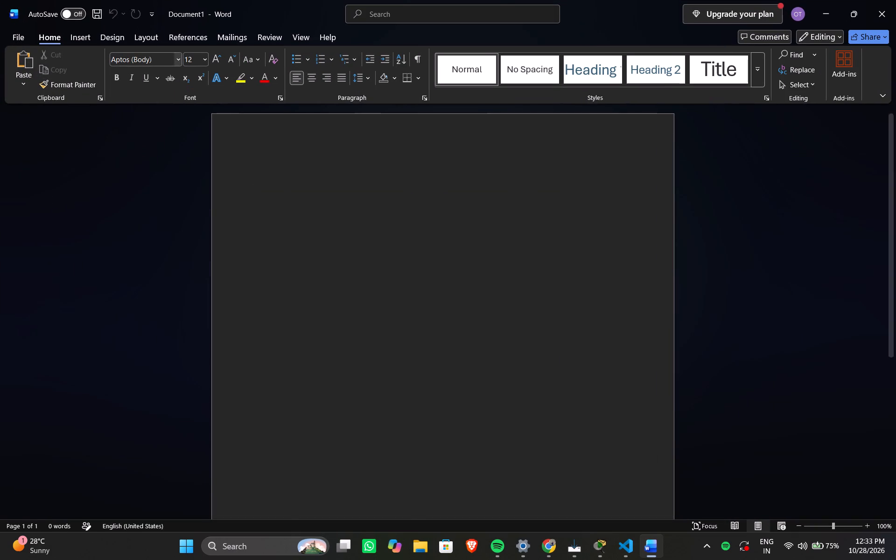
{"action": "left_click", "coordinate": [85, 35]}
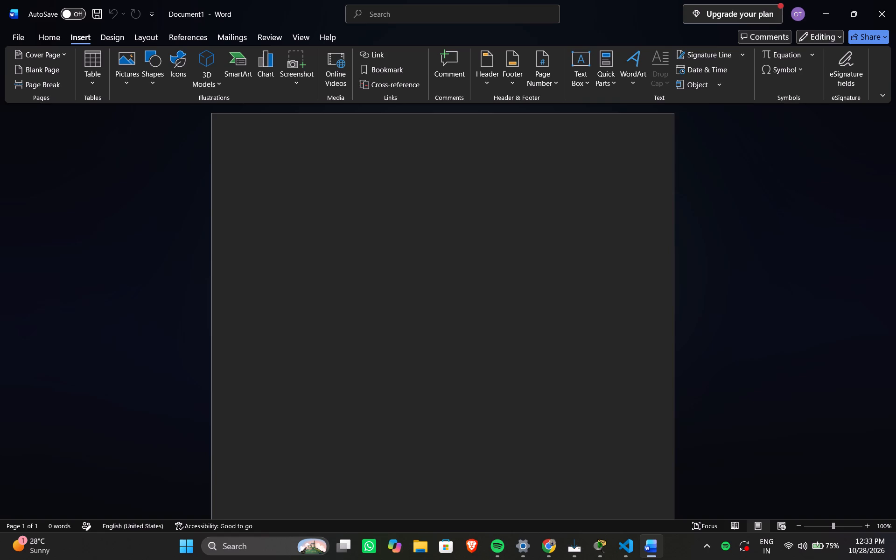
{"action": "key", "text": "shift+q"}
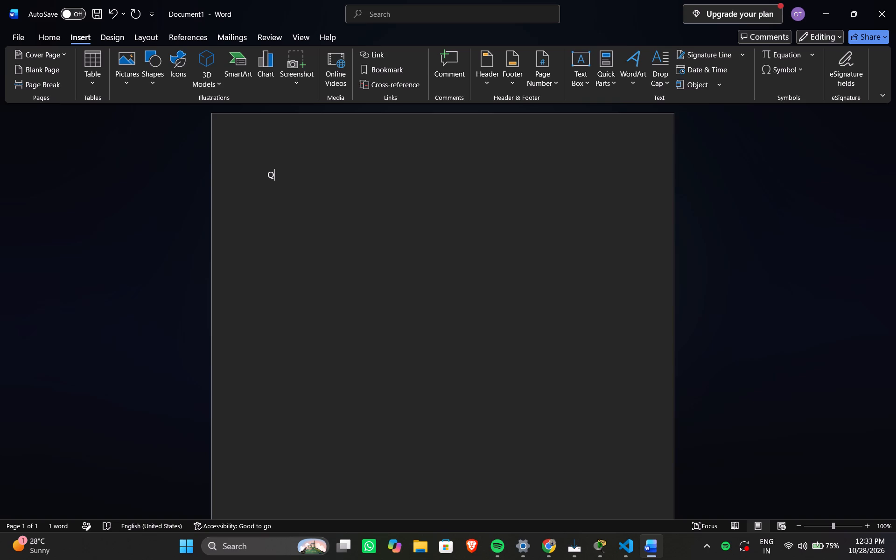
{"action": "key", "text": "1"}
{"action": "key", "text": "shift+Return"}
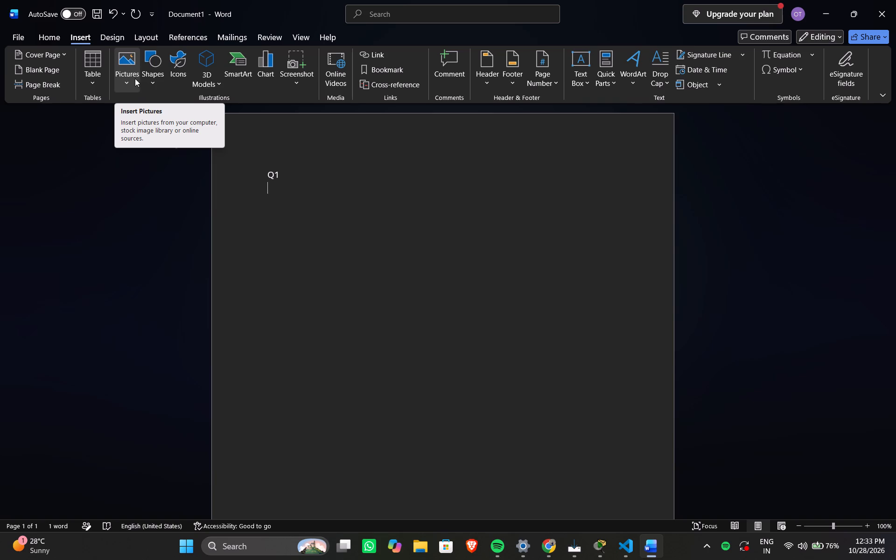
Insert the picture "WhatsApp Image 2026-10-28 at 12.27.39 PM" from the Downloads folder below the Q1 heading.
{"action": "left_click", "coordinate": [127, 76]}
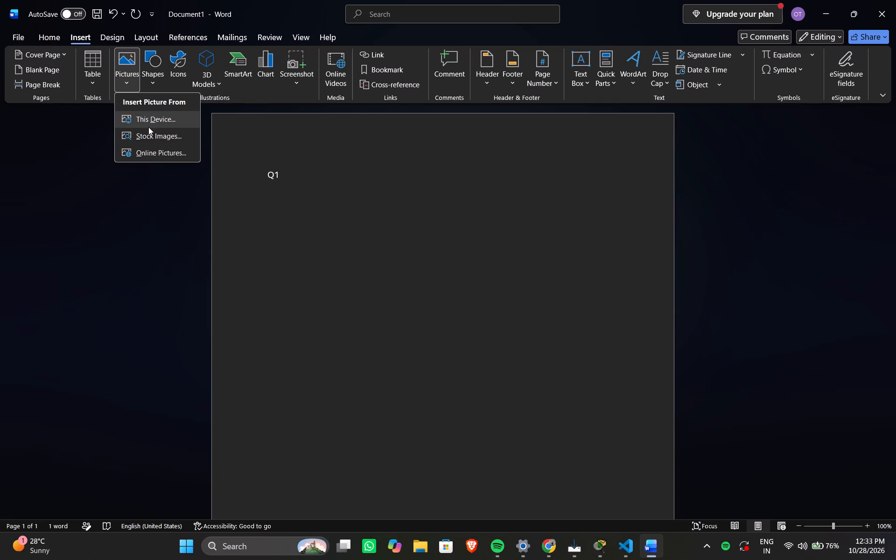
{"action": "left_click", "coordinate": [148, 127]}
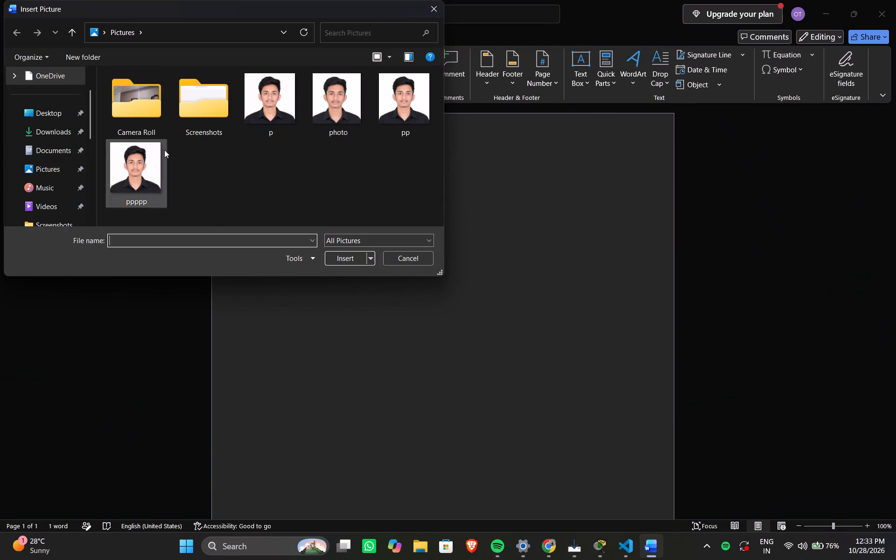
{"action": "left_click", "coordinate": [59, 126]}
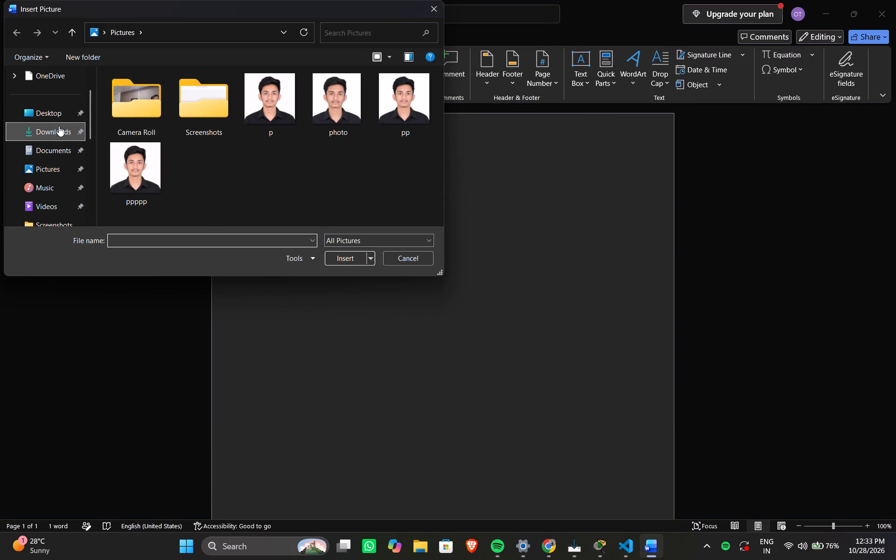
{"action": "left_click", "coordinate": [58, 166]}
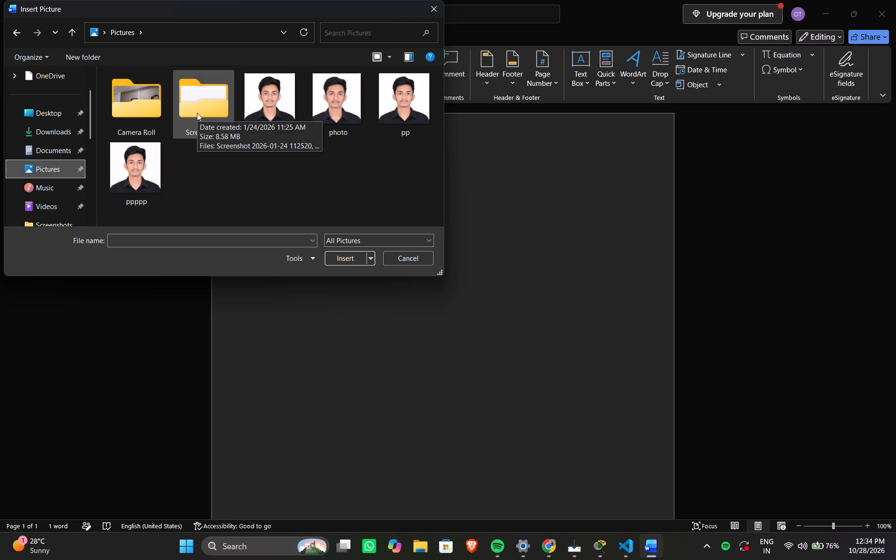
{"action": "left_click", "coordinate": [72, 134]}
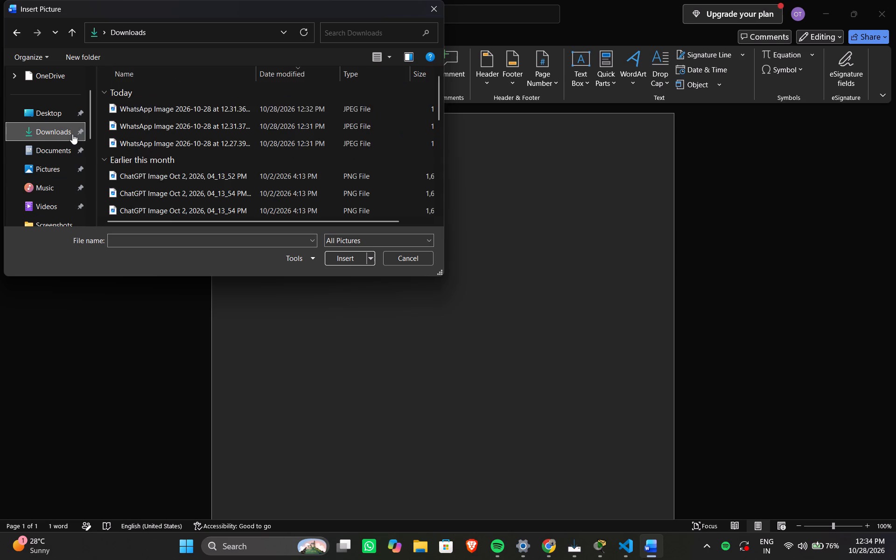
{"action": "left_click", "coordinate": [237, 144]}
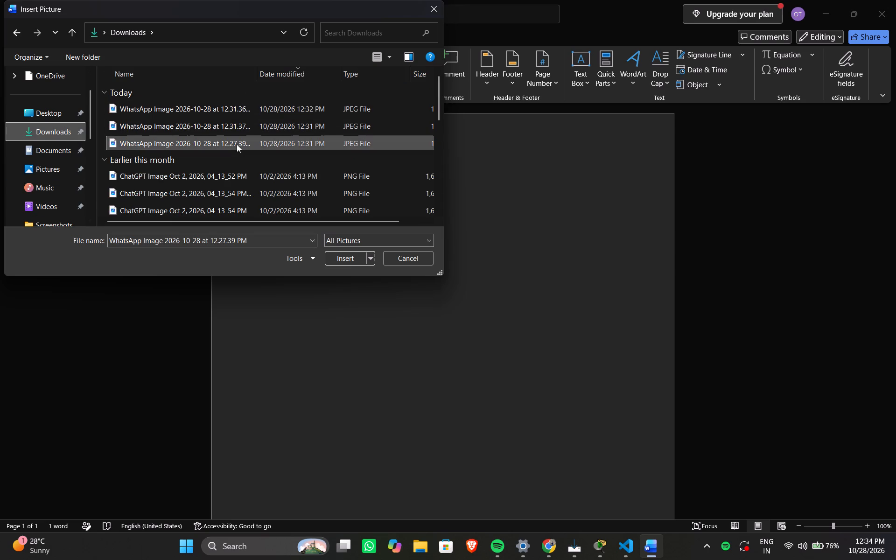
{"action": "double_click", "coordinate": [364, 260]}
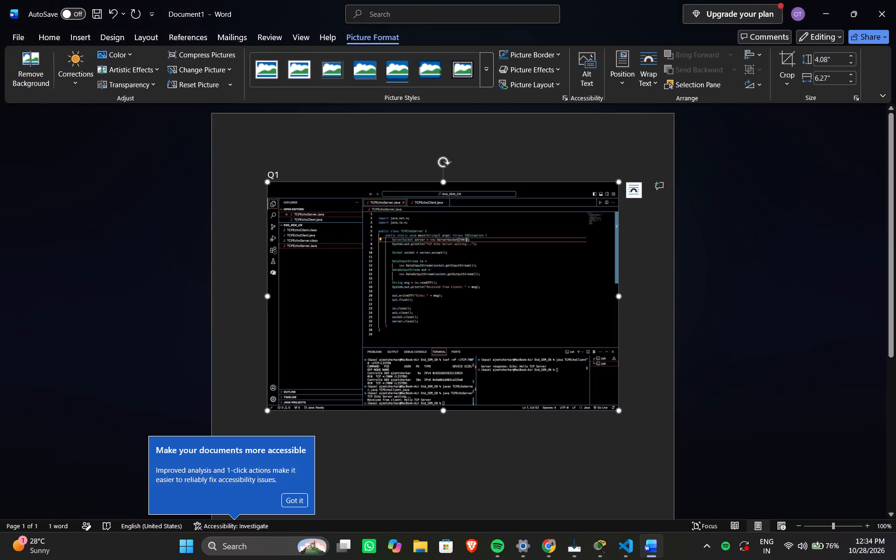
Add an empty line between the Q1 heading and the code screenshot.
{"action": "scroll", "coordinate": [364, 348], "scroll_direction": "down", "scroll_amount": 3}
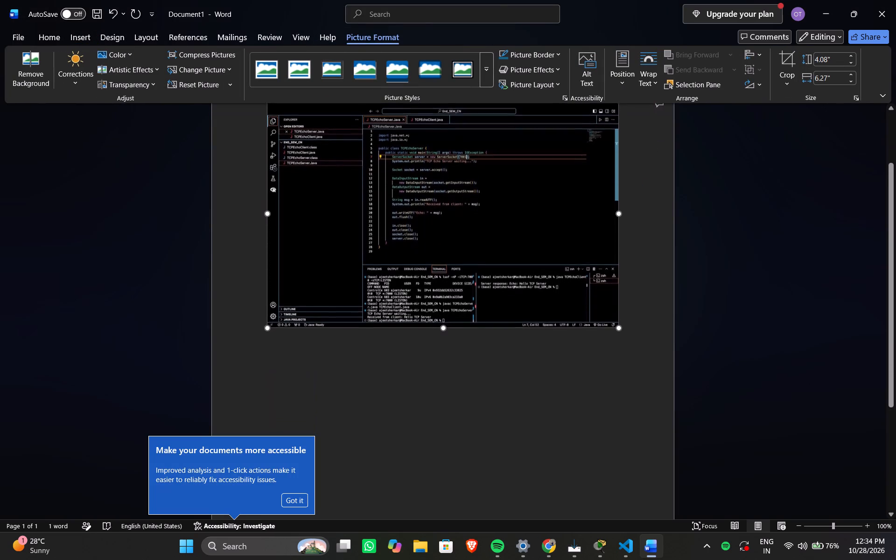
{"action": "scroll", "coordinate": [364, 348], "scroll_direction": "up", "scroll_amount": 1}
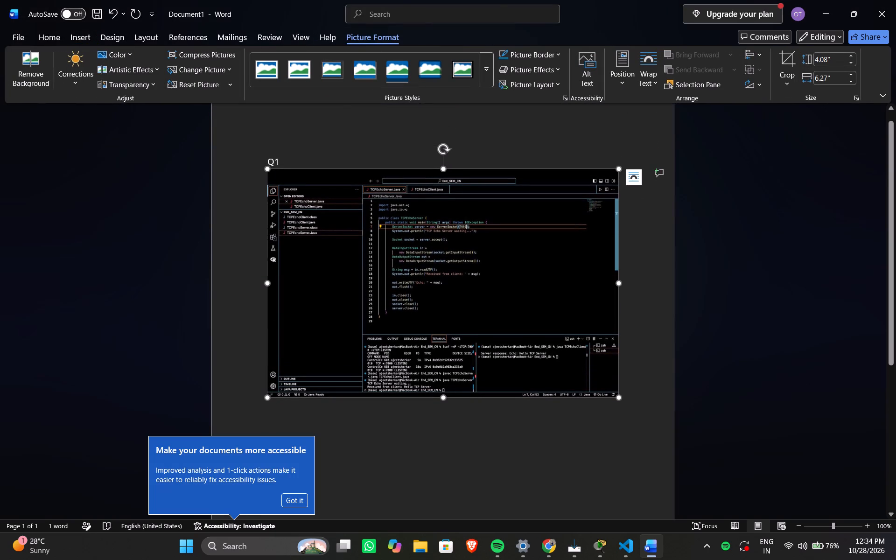
{"action": "left_click", "coordinate": [287, 160]}
{"action": "left_click", "coordinate": [405, 418]}
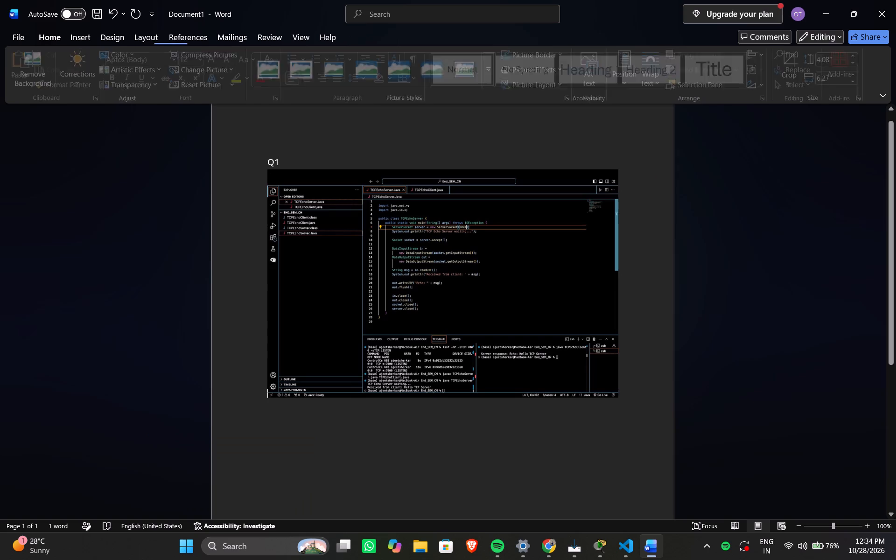
{"action": "key", "text": "Return"}
{"action": "key", "text": "Return"}
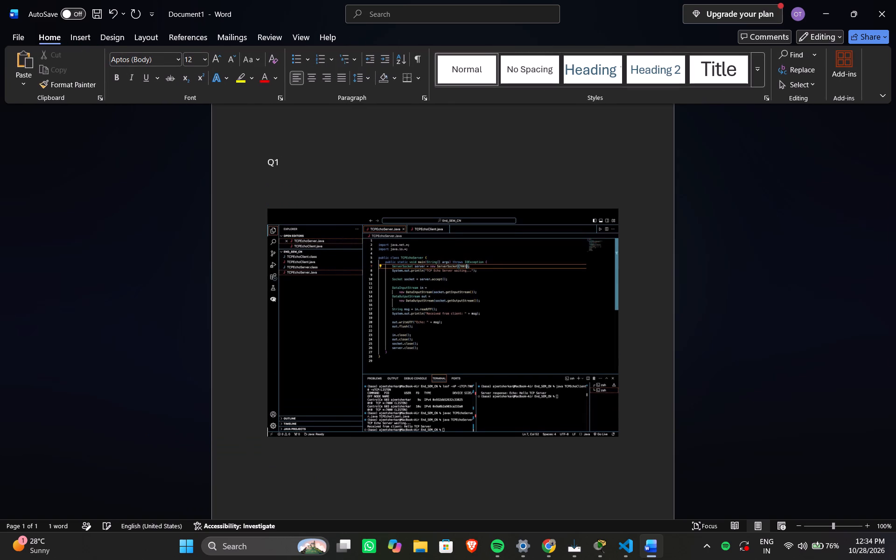
{"action": "key", "text": "BackSpace"}
{"action": "key", "text": "BackSpace"}
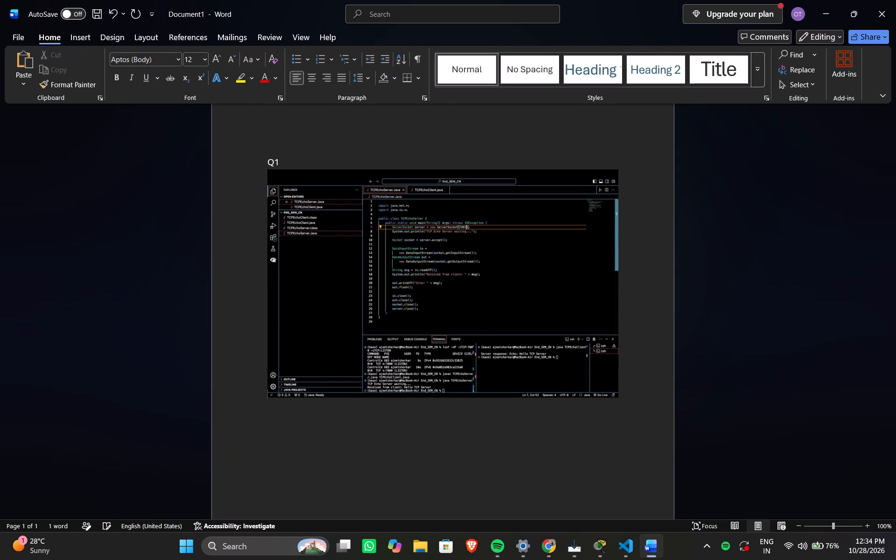
{"action": "key", "text": "Return"}
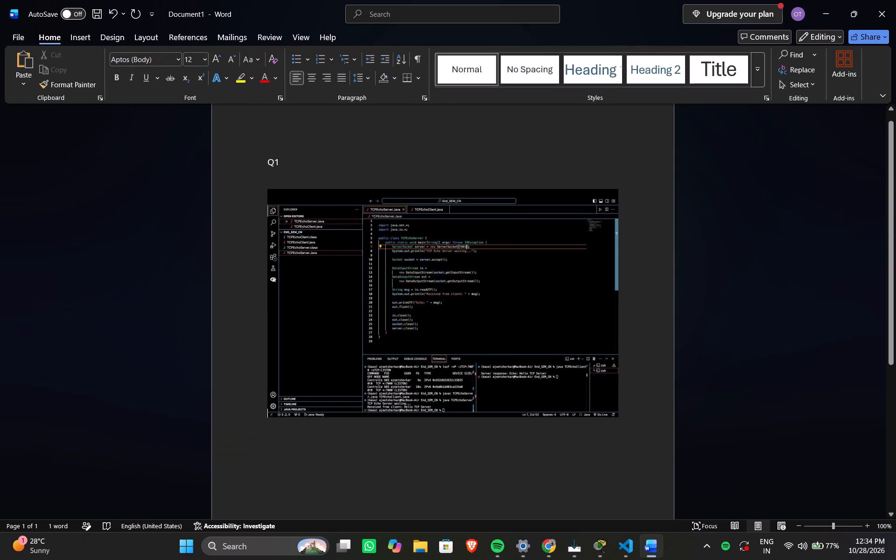
Insert the picture "WhatsApp Image 2026-10-28 at 12.31.36 PM" from the Downloads folder under Q1, before the existing screenshot.
{"action": "left_click", "coordinate": [74, 37]}
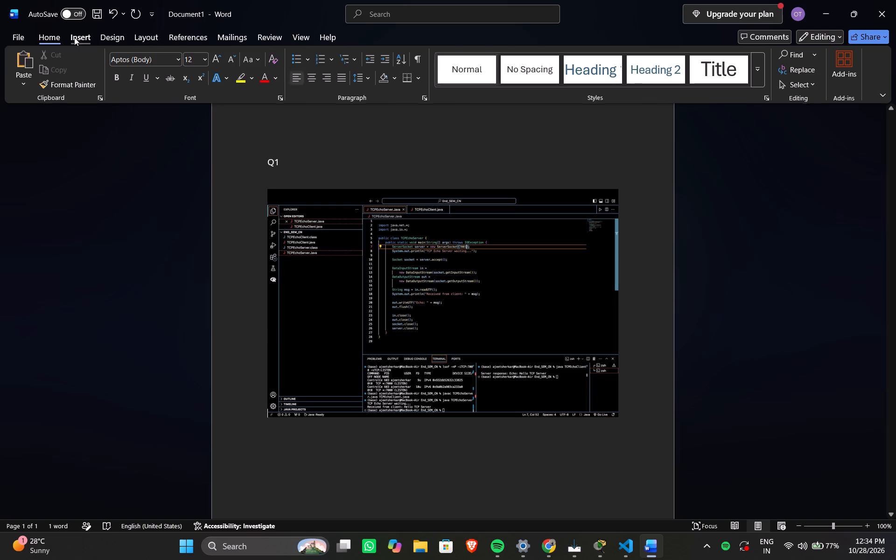
{"action": "left_click", "coordinate": [124, 78]}
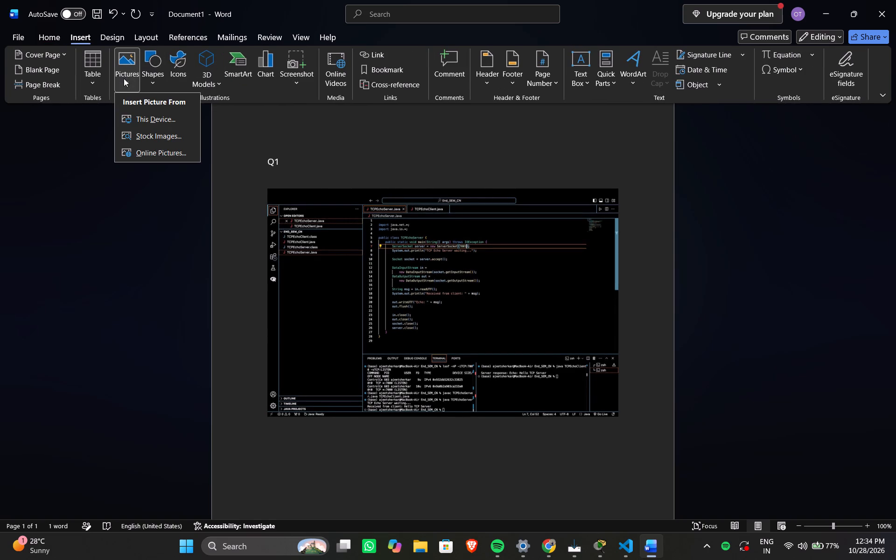
{"action": "left_click", "coordinate": [139, 119]}
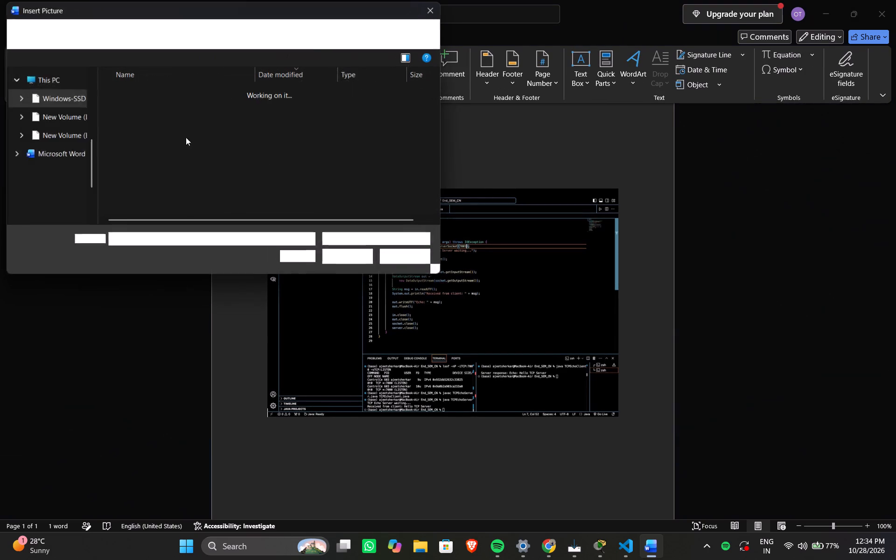
{"action": "left_click", "coordinate": [217, 128]}
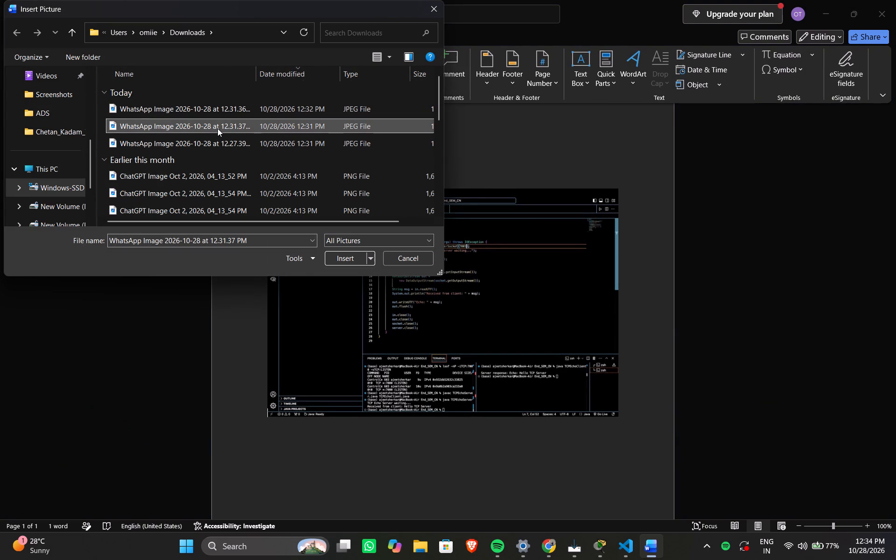
{"action": "left_click_drag", "start_coordinate": [217, 119], "coordinate": [217, 107]}
{"action": "left_click", "coordinate": [217, 107]}
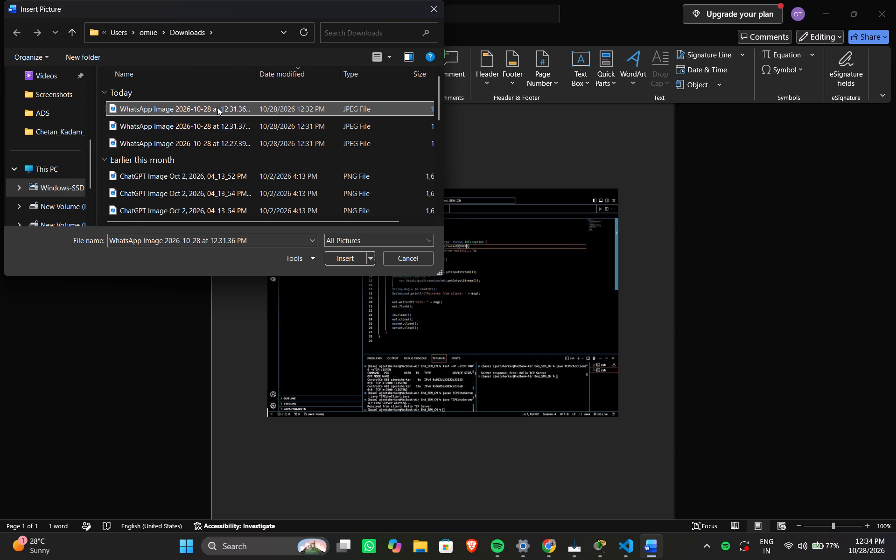
{"action": "left_click", "coordinate": [345, 265]}
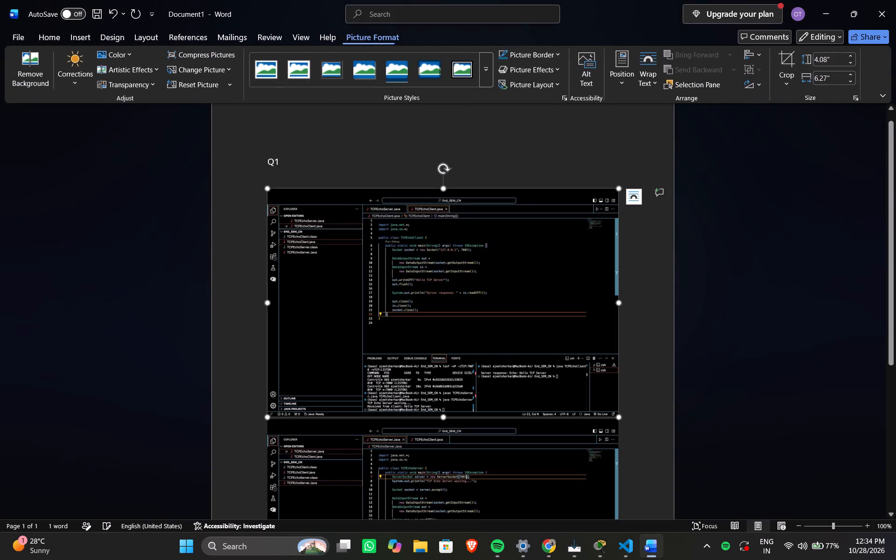
Separate the two code screenshots under Q1 with an empty line between them.
{"action": "scroll", "coordinate": [345, 265], "scroll_direction": "down", "scroll_amount": 3}
{"action": "left_click_drag", "start_coordinate": [473, 333], "coordinate": [469, 352]}
{"action": "left_click", "coordinate": [469, 352]}
{"action": "key", "text": "Return"}
{"action": "key", "text": "Return"}
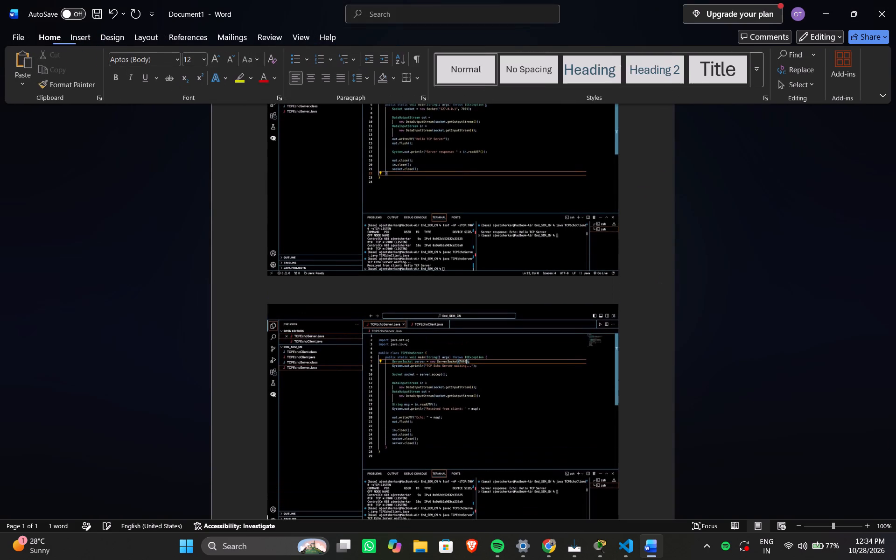
Enter the heading Q2 below the last code screenshot and start a new line under it.
{"action": "scroll", "coordinate": [469, 352], "scroll_direction": "down", "scroll_amount": 5}
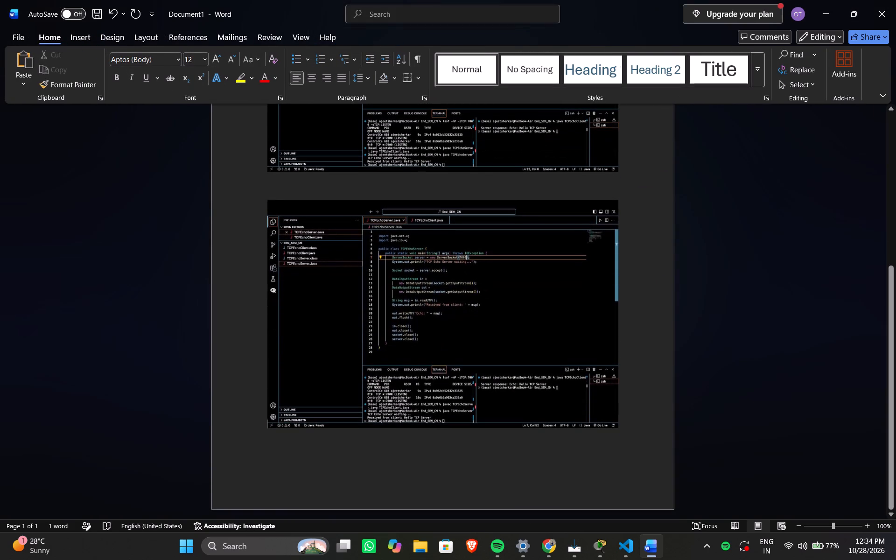
{"action": "scroll", "coordinate": [469, 352], "scroll_direction": "up", "scroll_amount": 3}
{"action": "scroll", "coordinate": [469, 352], "scroll_direction": "down", "scroll_amount": 4}
{"action": "left_click", "coordinate": [627, 423]}
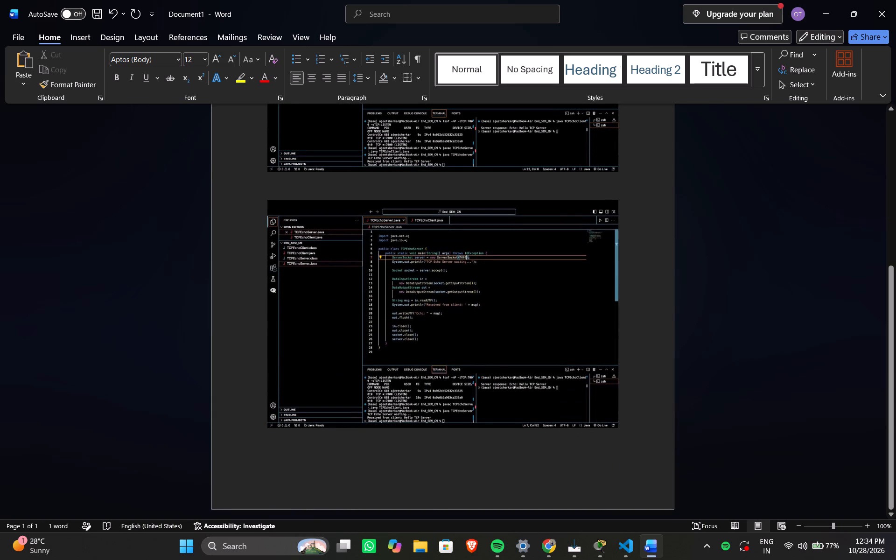
{"action": "scroll", "coordinate": [627, 423], "scroll_direction": "down", "scroll_amount": 3}
{"action": "key", "text": "Return"}
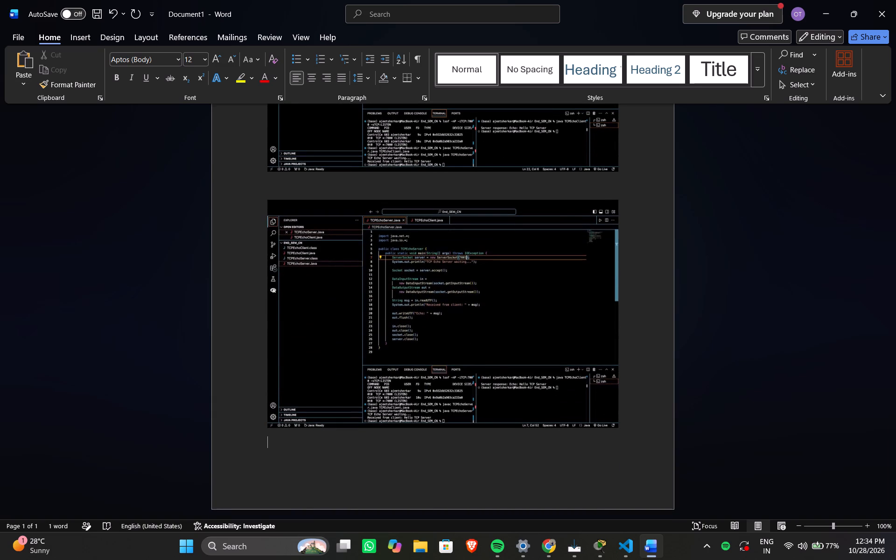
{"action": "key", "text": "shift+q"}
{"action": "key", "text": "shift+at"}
{"action": "key", "text": "BackSpace"}
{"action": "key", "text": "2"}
{"action": "key", "text": "shift+Return"}
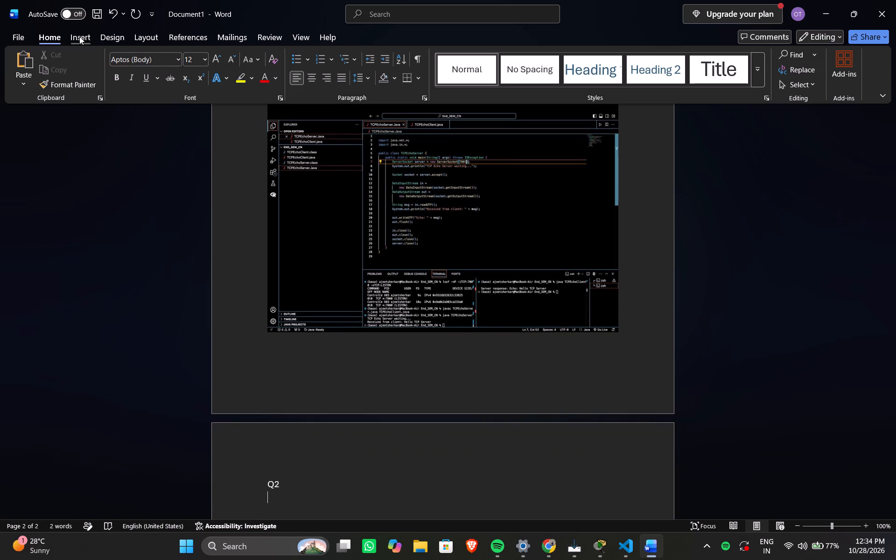
Insert the picture "WhatsApp Image 2026-10-28 at 12.31.37 PM" from the Downloads folder below the Q2 heading.
{"action": "left_click", "coordinate": [79, 36]}
{"action": "left_click", "coordinate": [122, 73]}
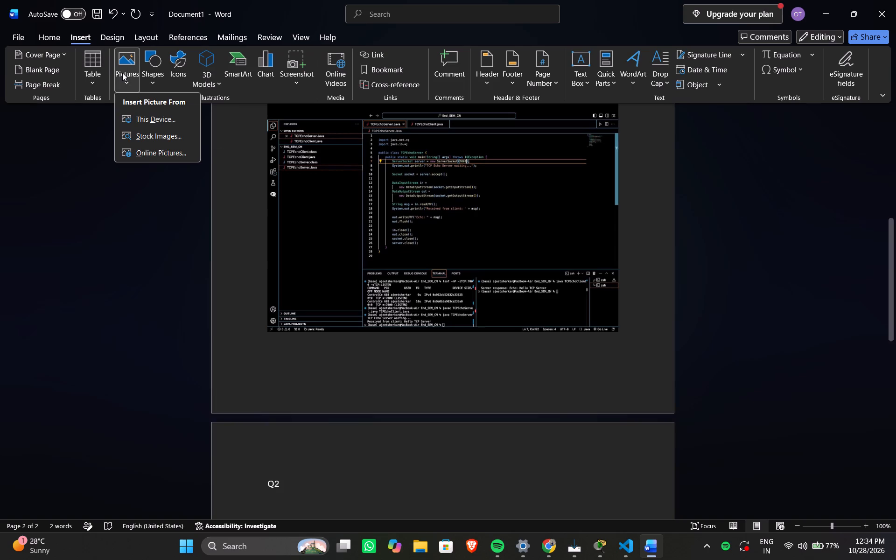
{"action": "left_click", "coordinate": [139, 117]}
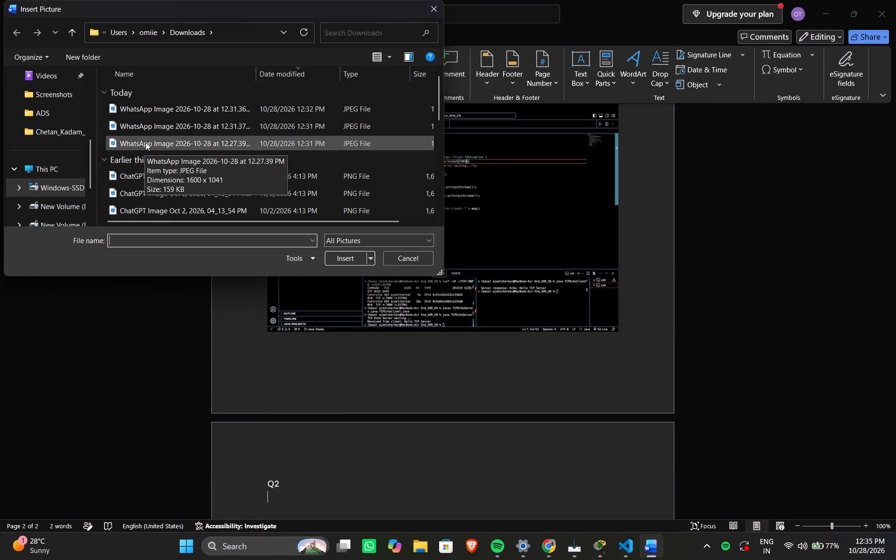
{"action": "left_click", "coordinate": [151, 129]}
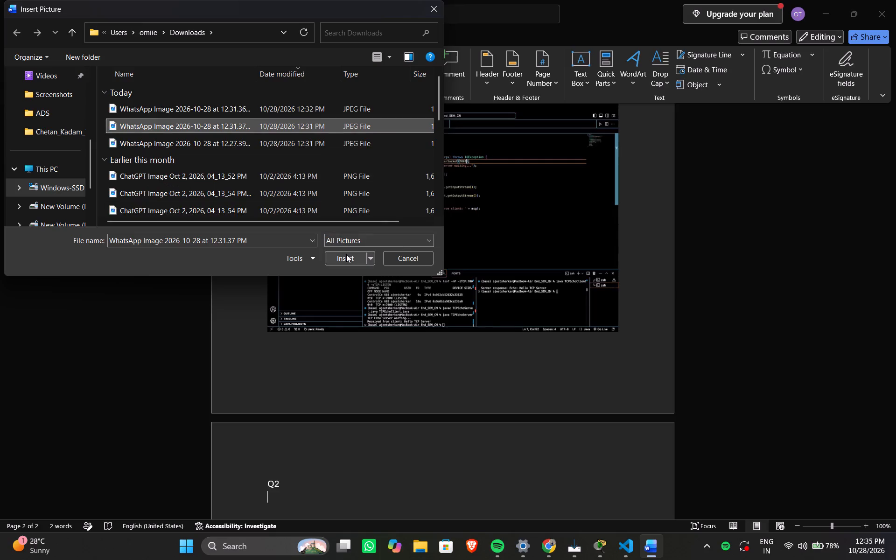
{"action": "left_click", "coordinate": [346, 253]}
Start saving a copy of the document to the Downloads folder on this PC.
{"action": "scroll", "coordinate": [346, 253], "scroll_direction": "up", "scroll_amount": 10}
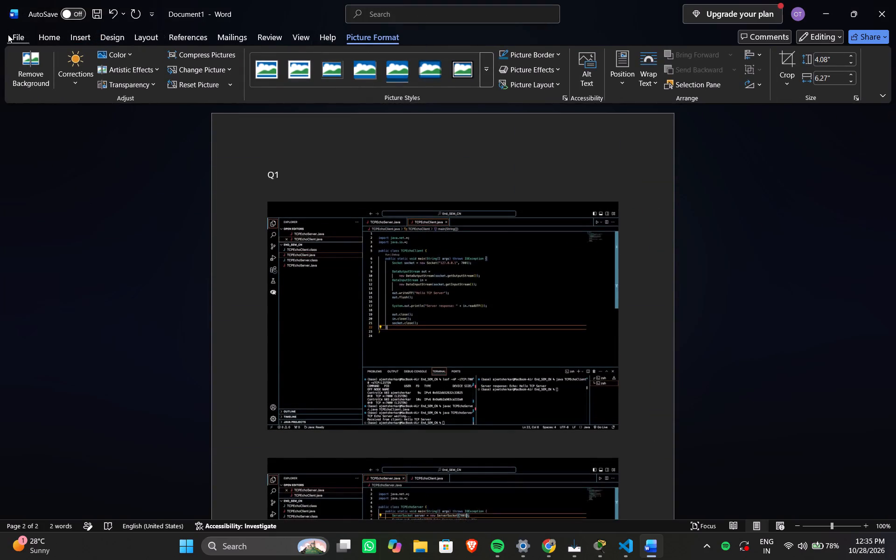
{"action": "left_click", "coordinate": [8, 35]}
{"action": "left_click", "coordinate": [48, 218]}
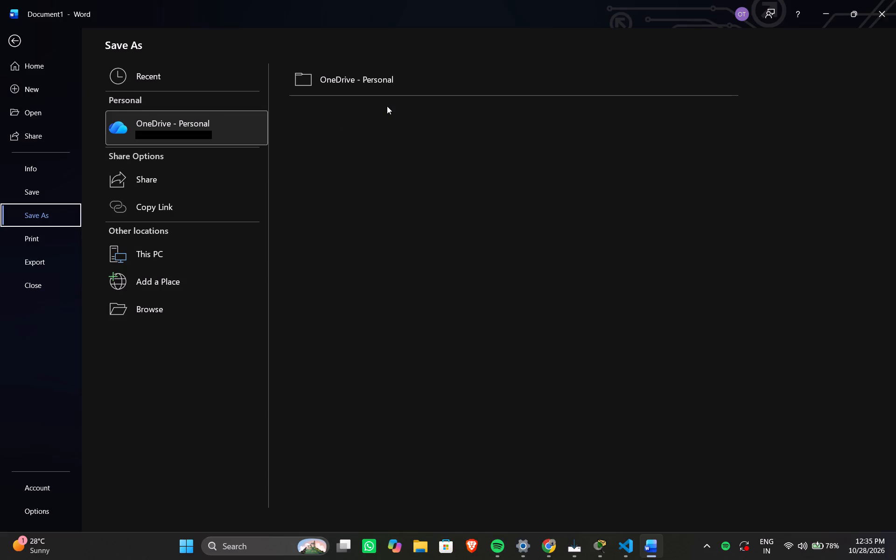
{"action": "left_click", "coordinate": [139, 265]}
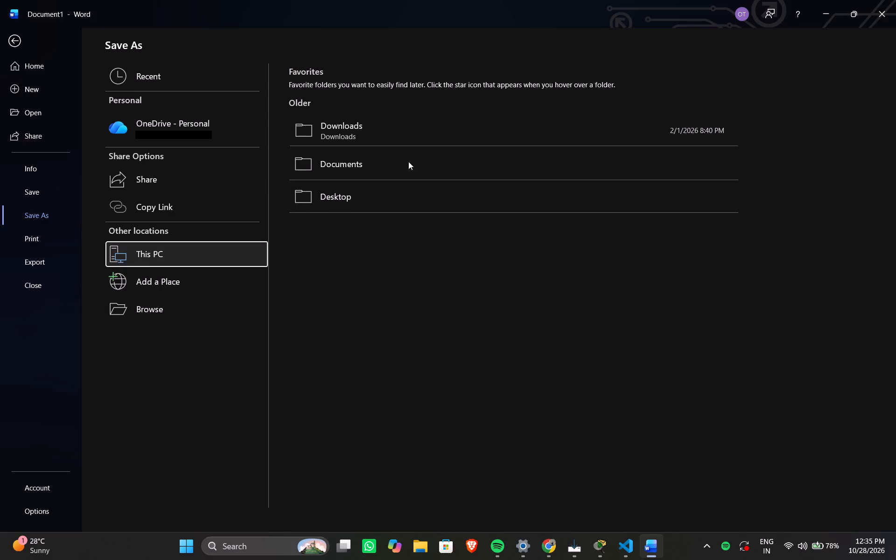
{"action": "left_click", "coordinate": [414, 136]}
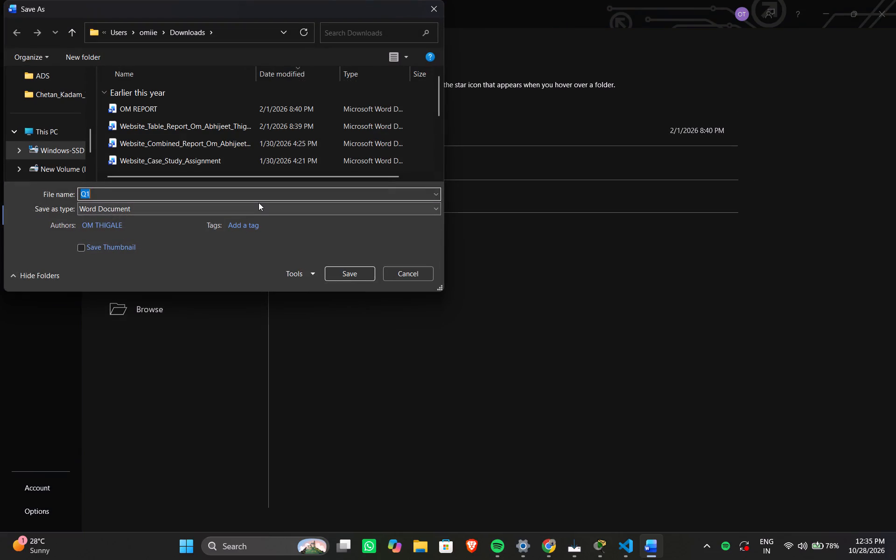
Save the document in Downloads as a Word Document, named with the first student's ID number and full name.
{"action": "key", "text": "BackSpace"}
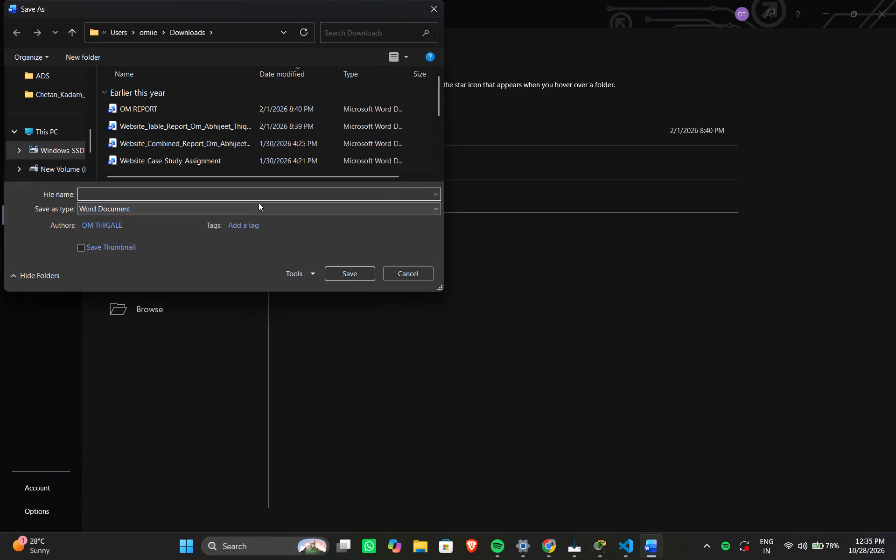
{"action": "left_click", "coordinate": [259, 203]}
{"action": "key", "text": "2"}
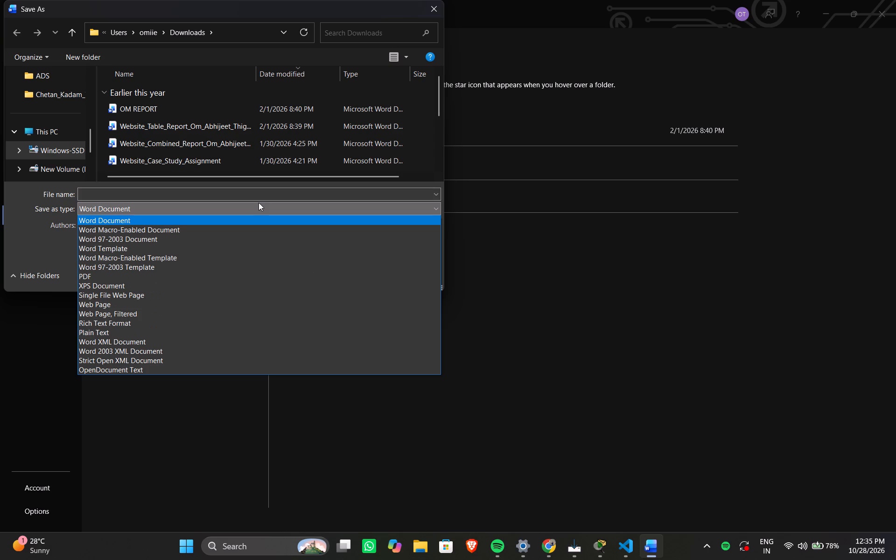
{"action": "key", "text": "BackSpace"}
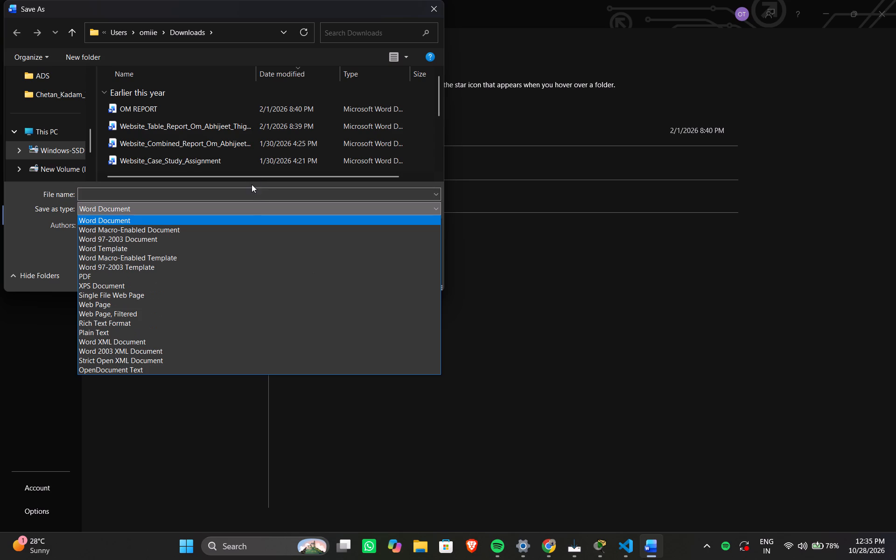
{"action": "left_click", "coordinate": [248, 194]}
{"action": "left_click", "coordinate": [248, 194]}
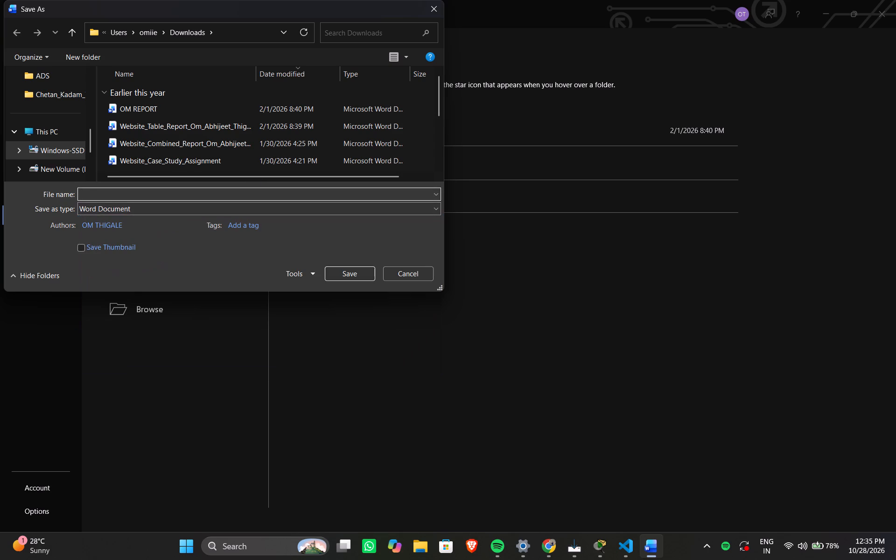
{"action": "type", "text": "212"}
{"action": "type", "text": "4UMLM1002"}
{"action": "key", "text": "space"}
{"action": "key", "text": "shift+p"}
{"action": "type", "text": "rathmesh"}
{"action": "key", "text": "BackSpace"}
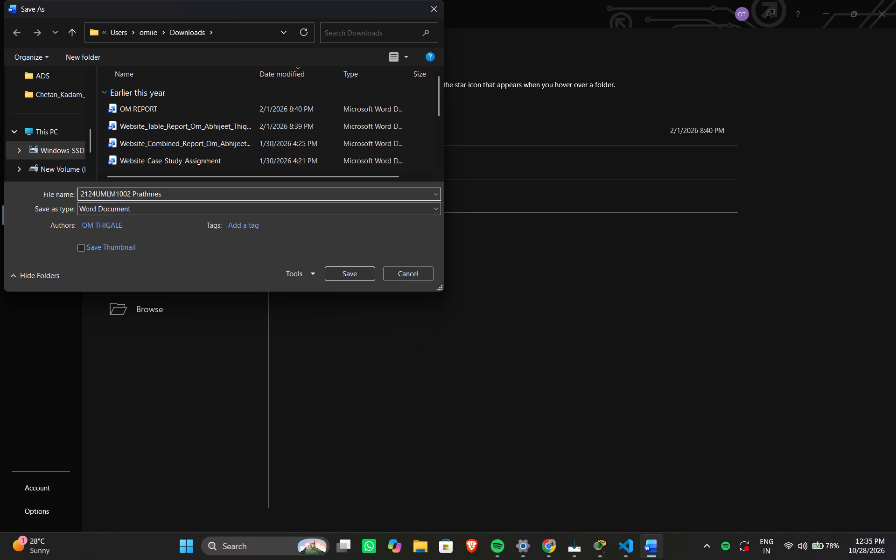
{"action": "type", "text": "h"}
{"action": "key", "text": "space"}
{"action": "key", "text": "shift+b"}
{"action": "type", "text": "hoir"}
{"action": "left_click", "coordinate": [349, 279]}
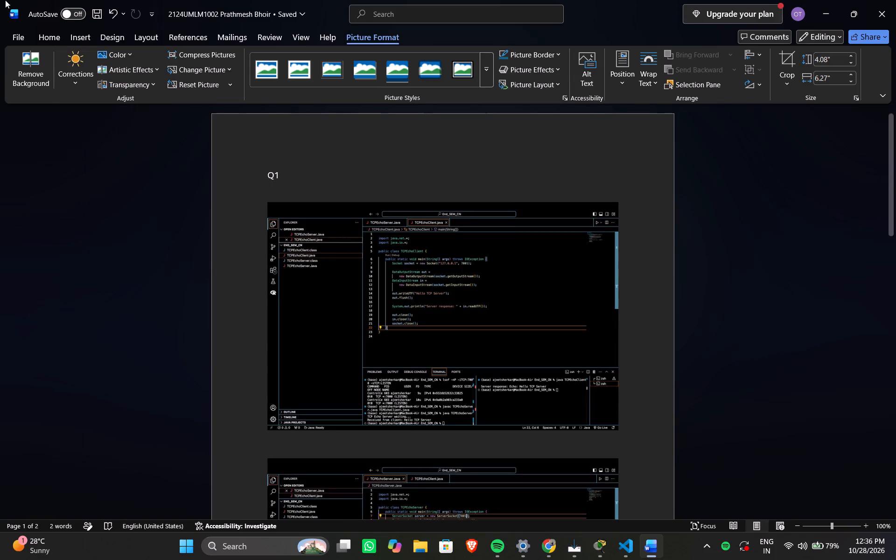
Save a copy of the document in Downloads as a Word Document, named with the second student's ID number and first name.
{"action": "left_click", "coordinate": [21, 44]}
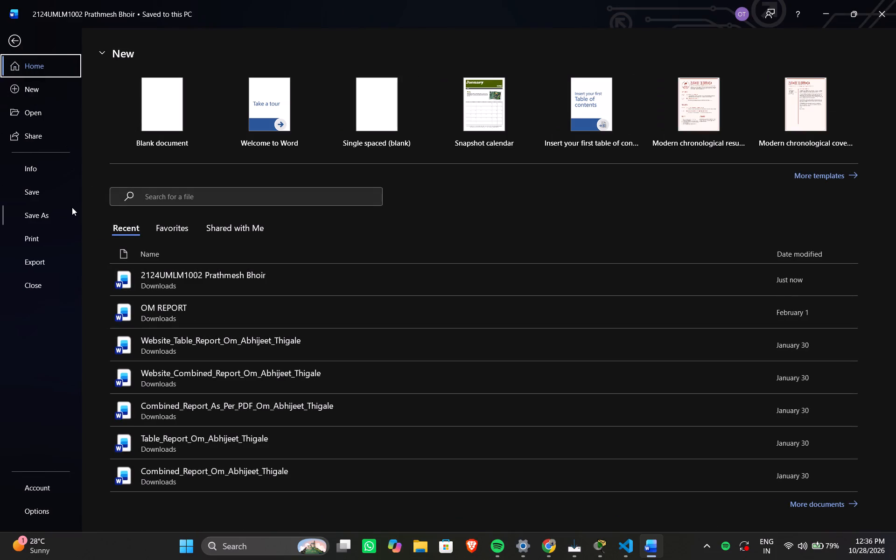
{"action": "left_click", "coordinate": [46, 217]}
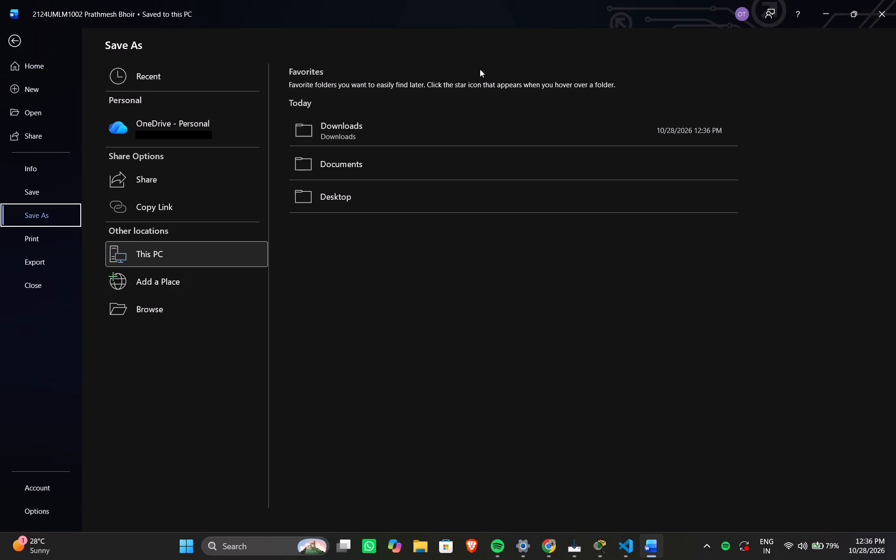
{"action": "left_click", "coordinate": [439, 135]}
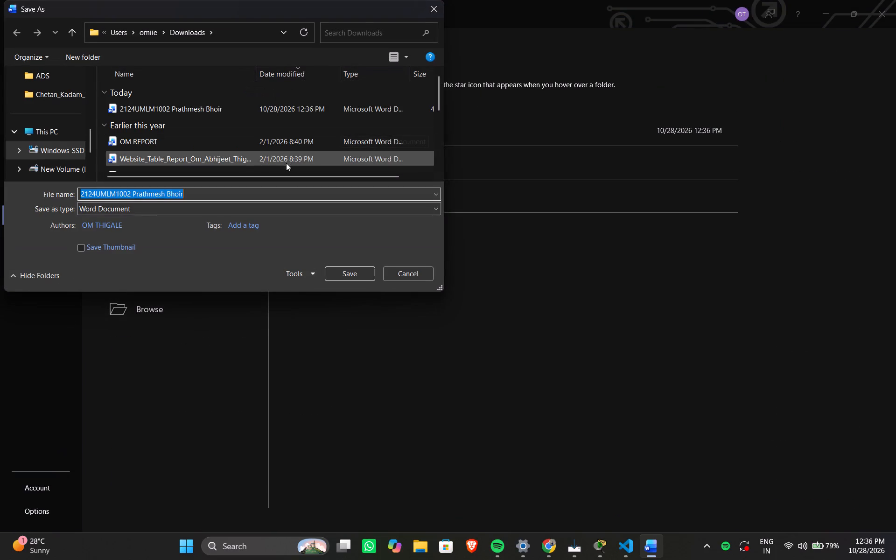
{"action": "key", "text": "BackSpace"}
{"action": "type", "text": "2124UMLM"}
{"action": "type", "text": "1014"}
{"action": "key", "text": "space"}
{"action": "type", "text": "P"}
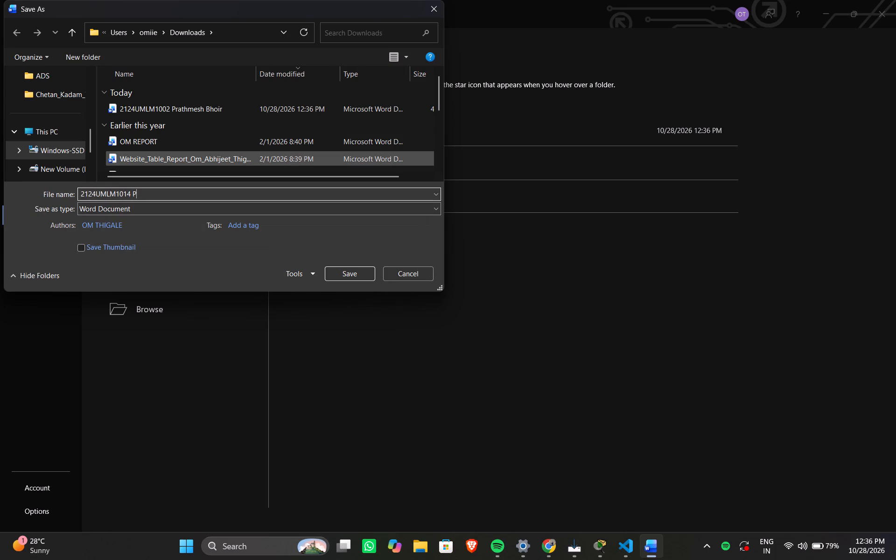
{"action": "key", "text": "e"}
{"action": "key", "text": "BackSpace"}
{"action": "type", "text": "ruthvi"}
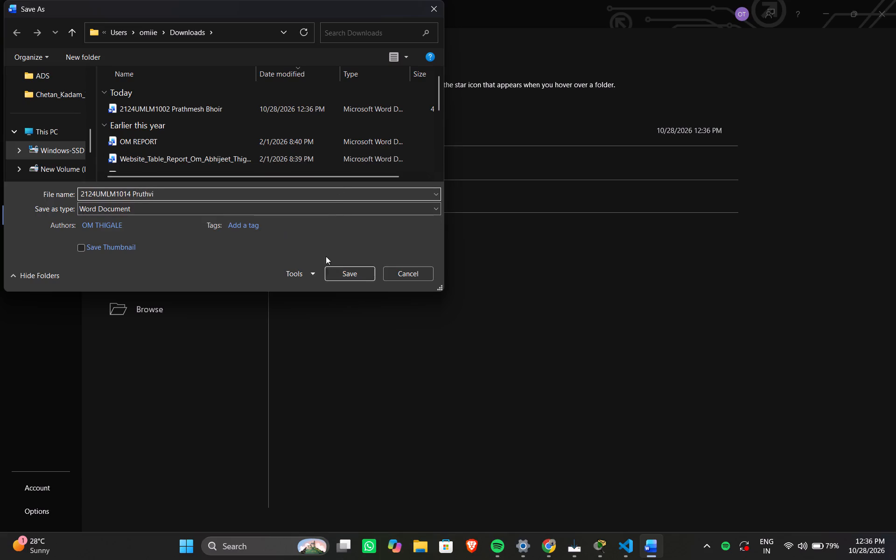
{"action": "left_click", "coordinate": [352, 277]}
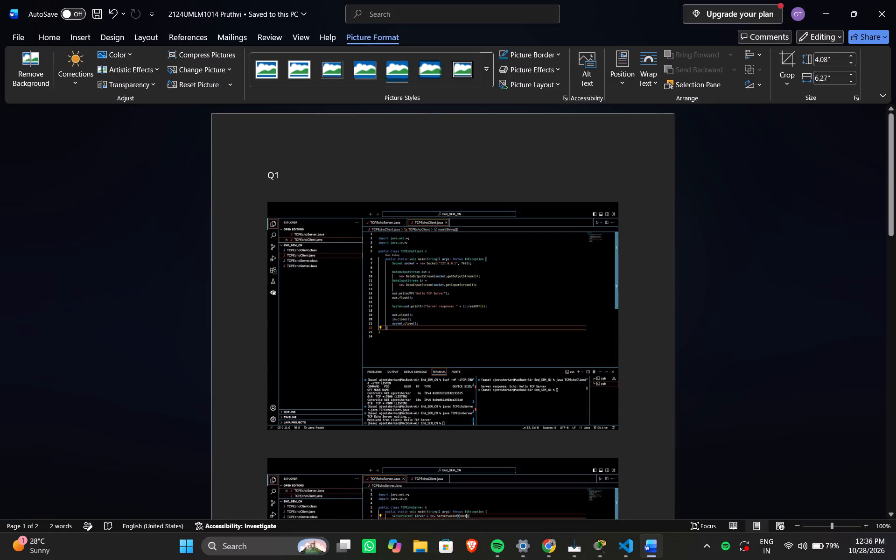
Start saving another copy in Downloads, using the second student's file name as the base for the new name.
{"action": "left_click", "coordinate": [20, 34]}
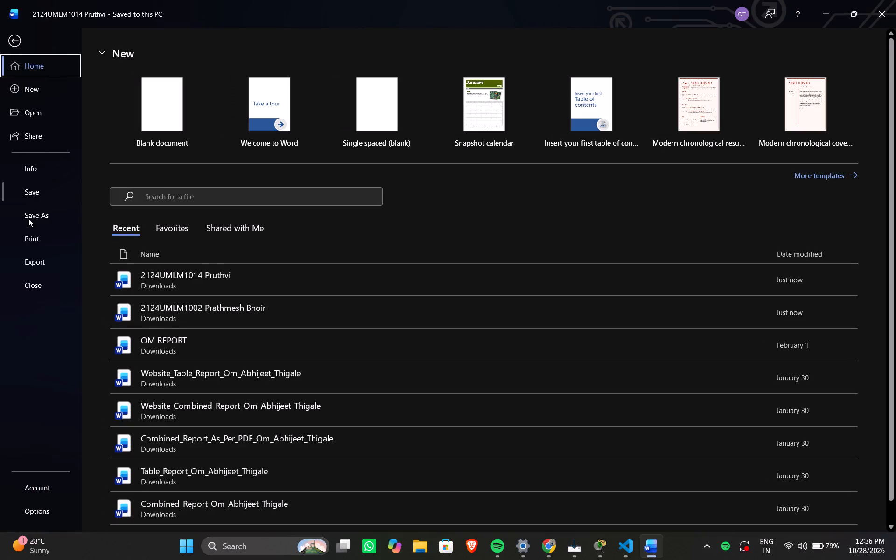
{"action": "left_click", "coordinate": [37, 220]}
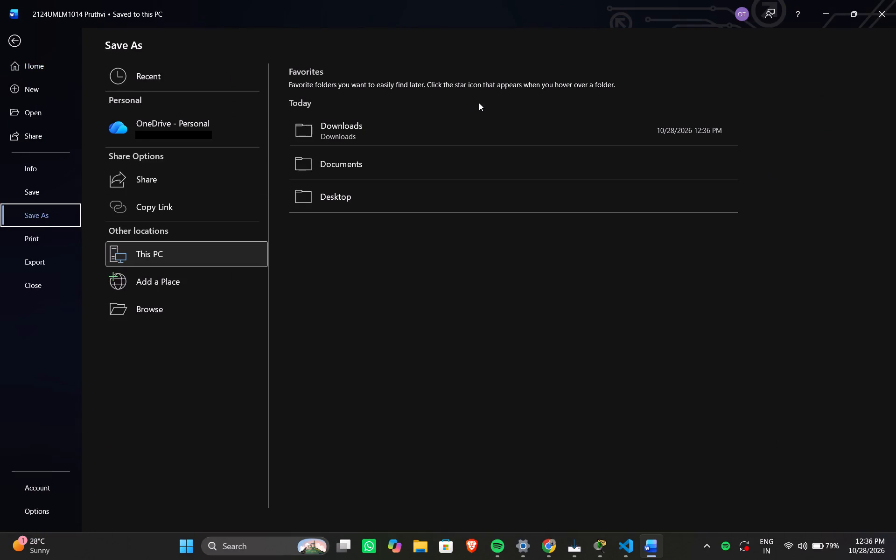
{"action": "left_click", "coordinate": [473, 129]}
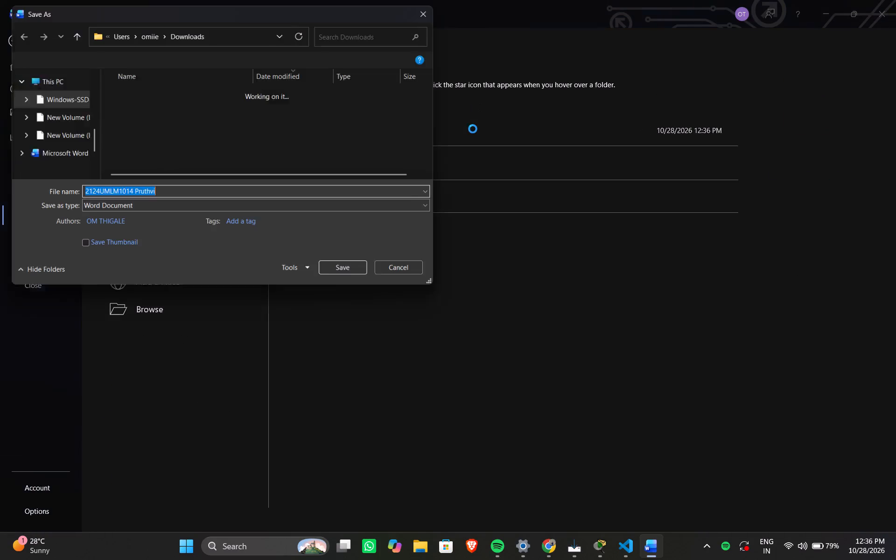
{"action": "left_click", "coordinate": [415, 160]}
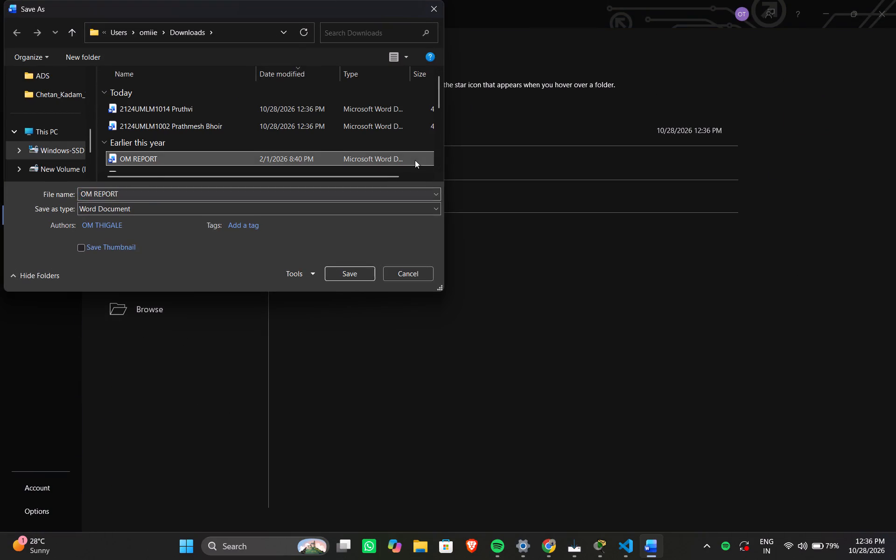
{"action": "left_click", "coordinate": [274, 194]}
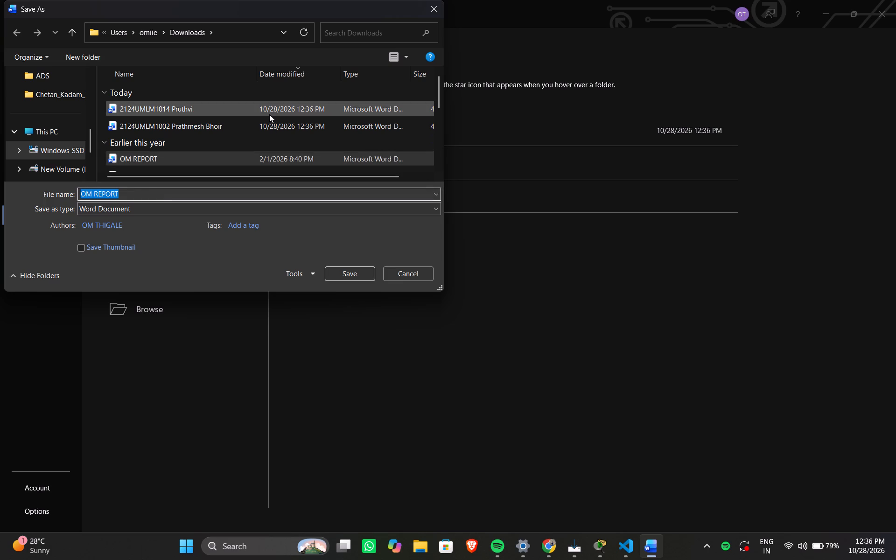
{"action": "left_click", "coordinate": [269, 114]}
{"action": "left_click", "coordinate": [178, 193]}
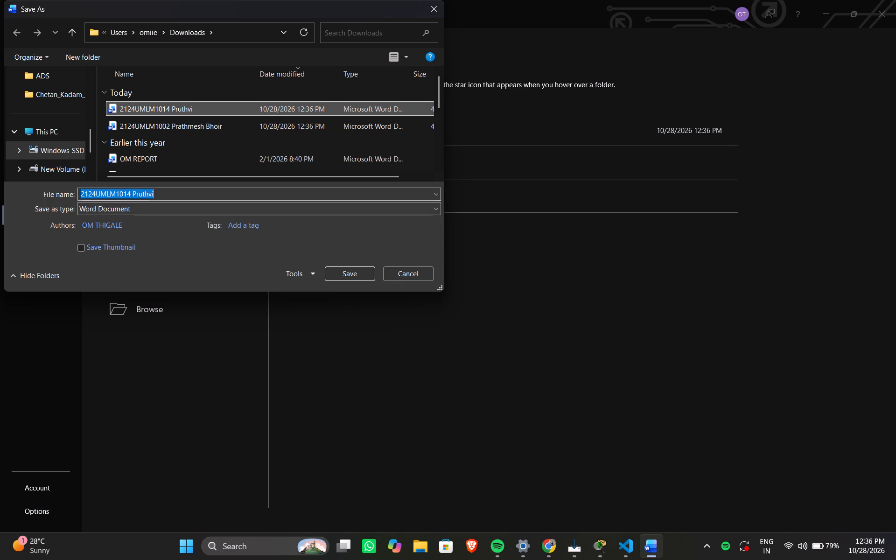
Replace the suggested file name for the new copy with the third student's ID number and first name.
{"action": "key", "text": "BackSpace"}
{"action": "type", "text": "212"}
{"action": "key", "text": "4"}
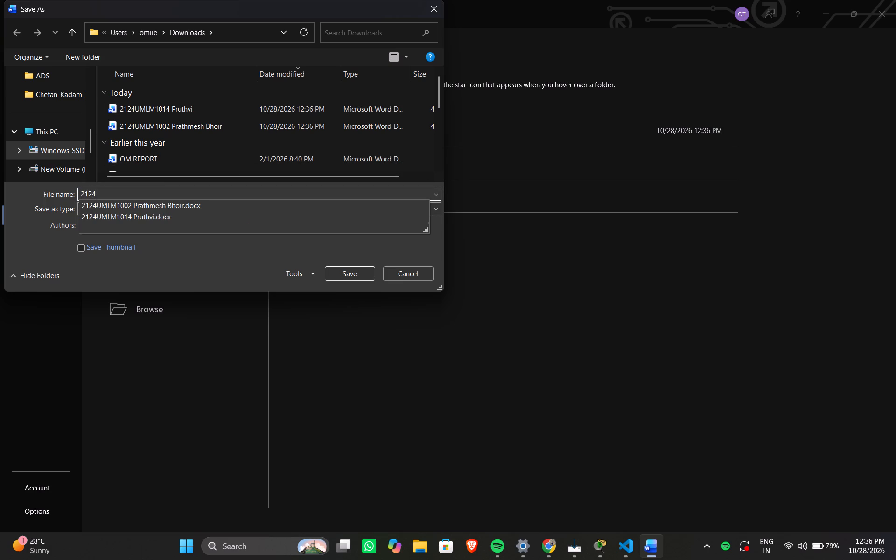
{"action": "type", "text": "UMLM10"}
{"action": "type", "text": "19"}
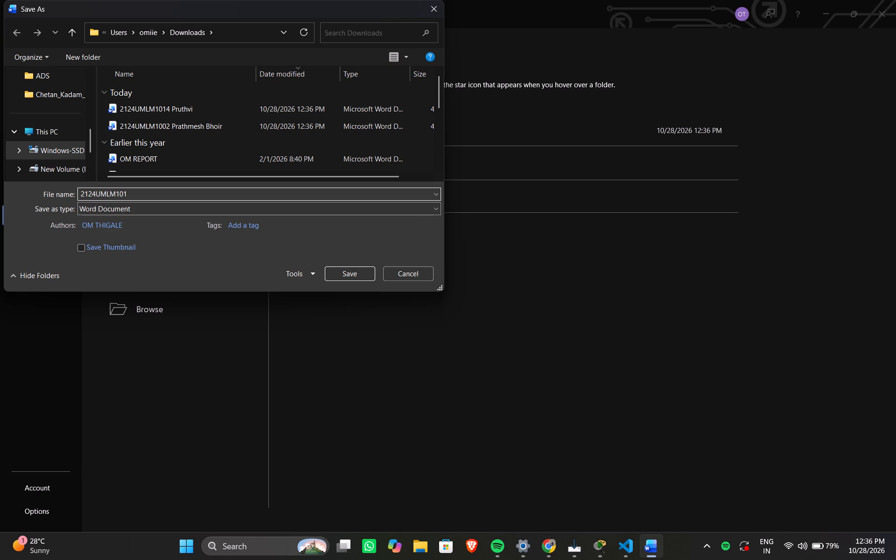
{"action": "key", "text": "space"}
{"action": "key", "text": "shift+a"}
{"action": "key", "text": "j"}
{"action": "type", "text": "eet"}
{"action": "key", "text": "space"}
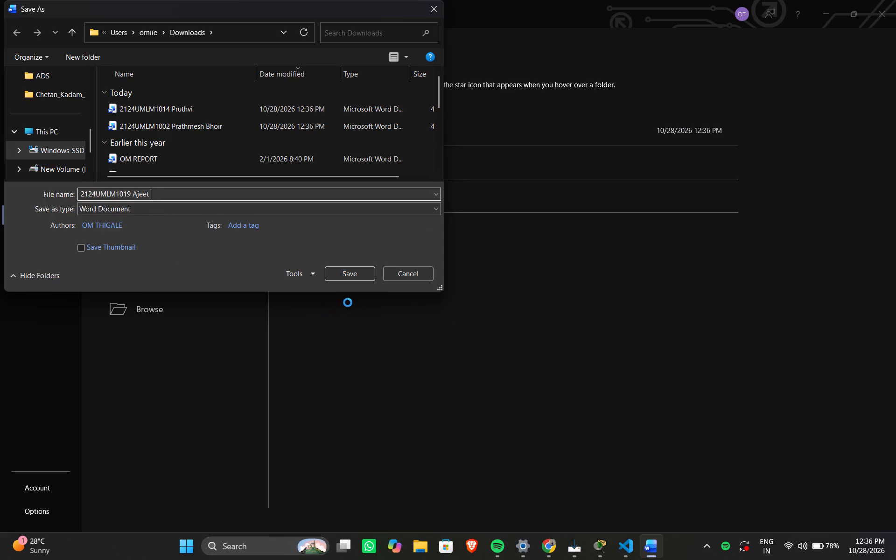
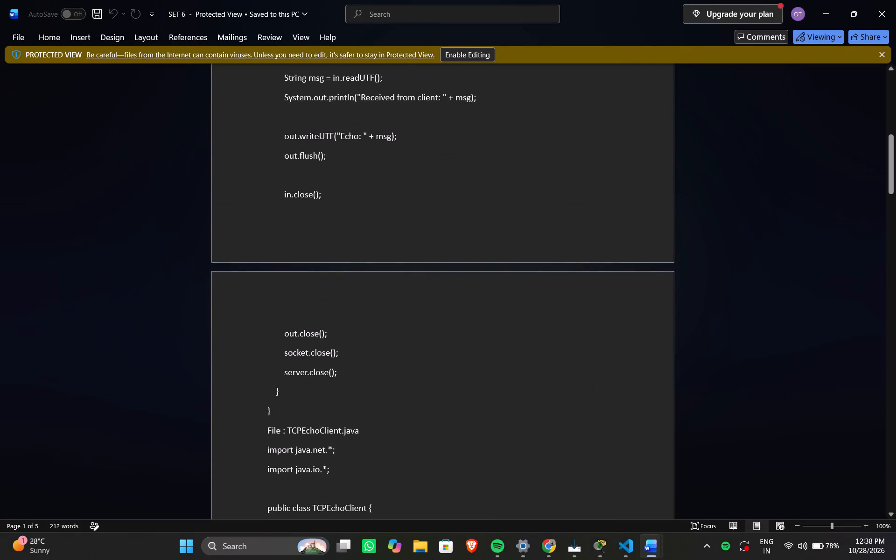
Enable editing for the SET 6 document opened in Protected View.
{"action": "left_click_drag", "start_coordinate": [464, 45], "coordinate": [458, 59]}
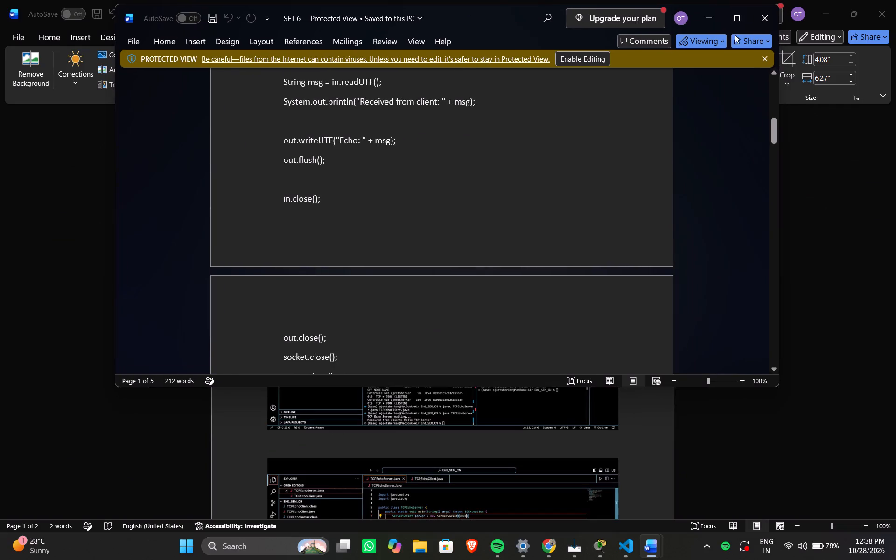
{"action": "left_click", "coordinate": [727, 14]}
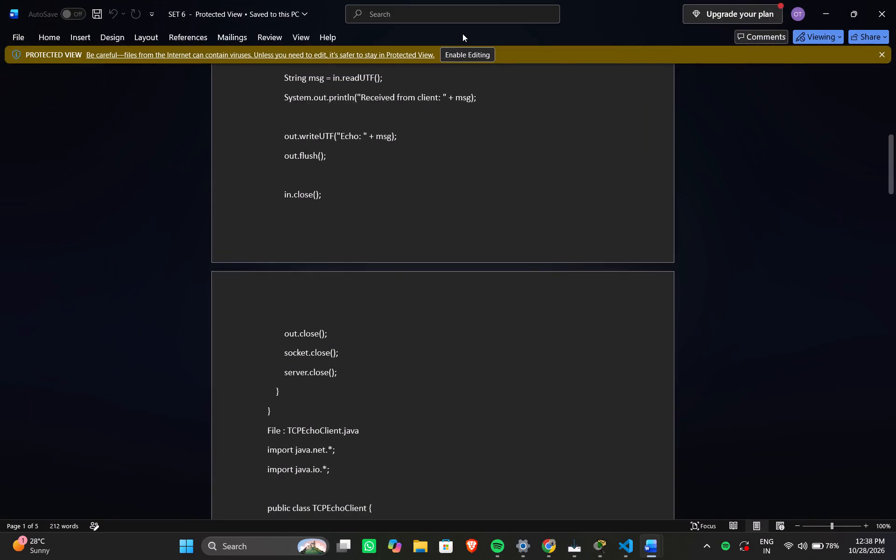
{"action": "left_click", "coordinate": [462, 56]}
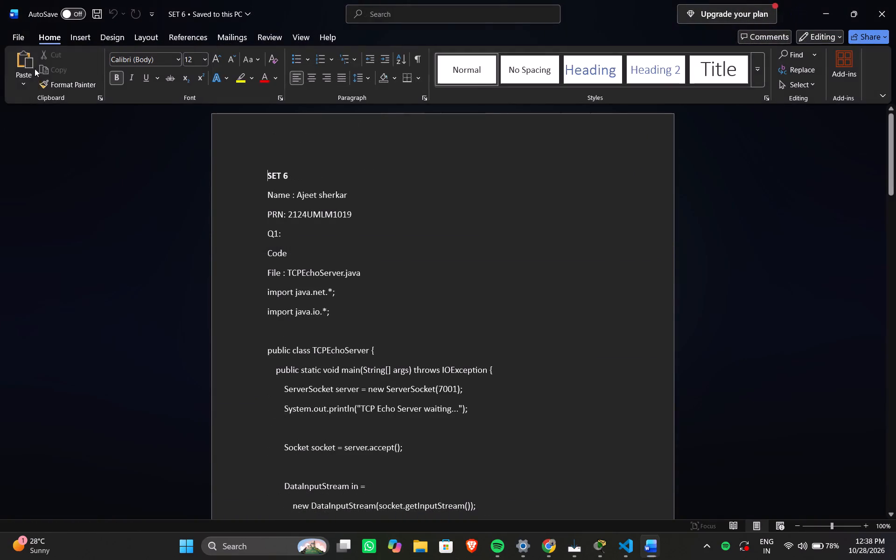
Start saving a copy of the SET 6 document in Downloads, with the suggested file name cleared.
{"action": "left_click", "coordinate": [20, 33]}
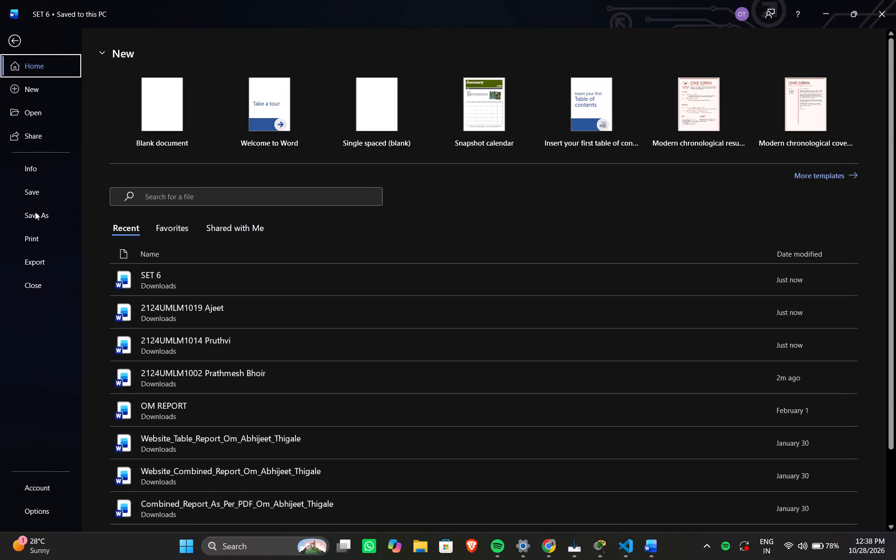
{"action": "left_click", "coordinate": [35, 212]}
{"action": "left_click", "coordinate": [373, 133]}
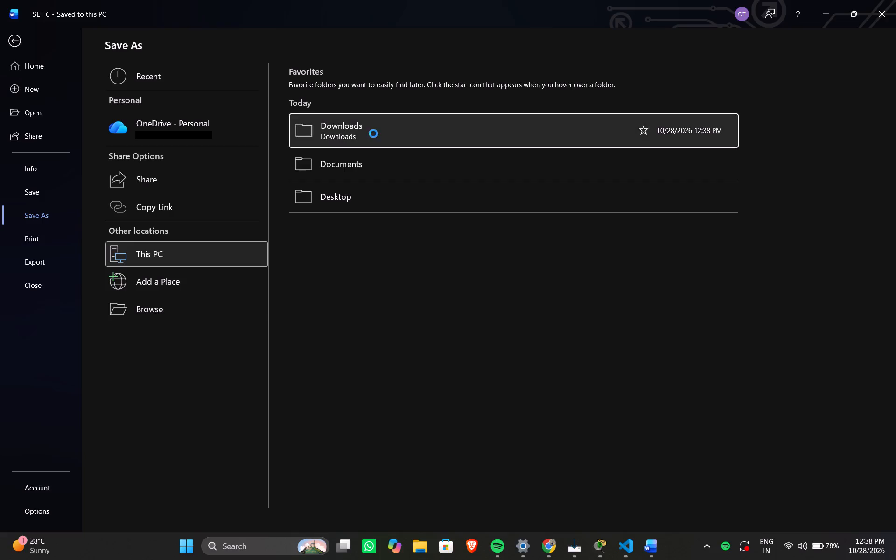
{"action": "key", "text": "BackSpace"}
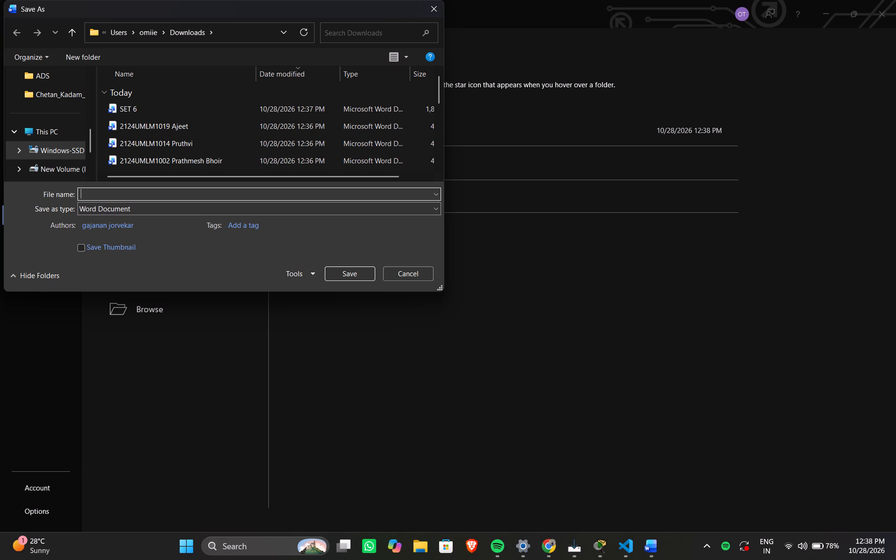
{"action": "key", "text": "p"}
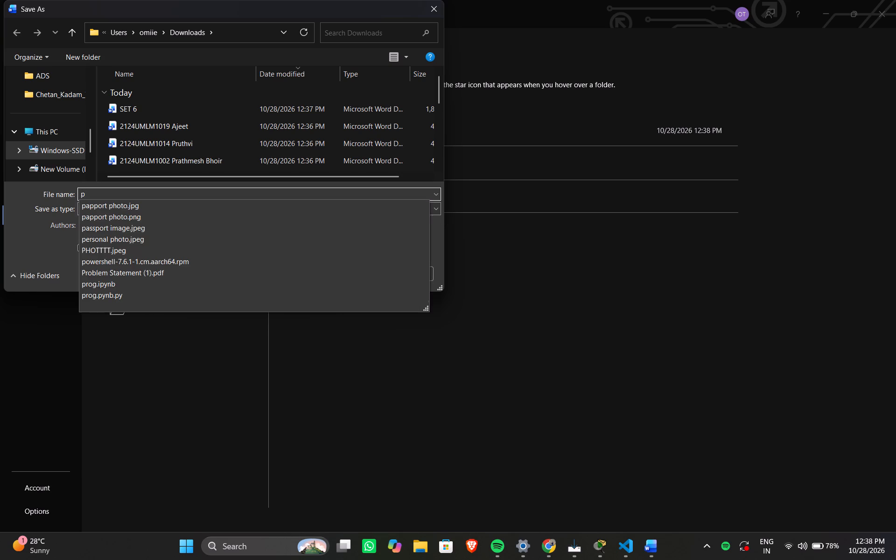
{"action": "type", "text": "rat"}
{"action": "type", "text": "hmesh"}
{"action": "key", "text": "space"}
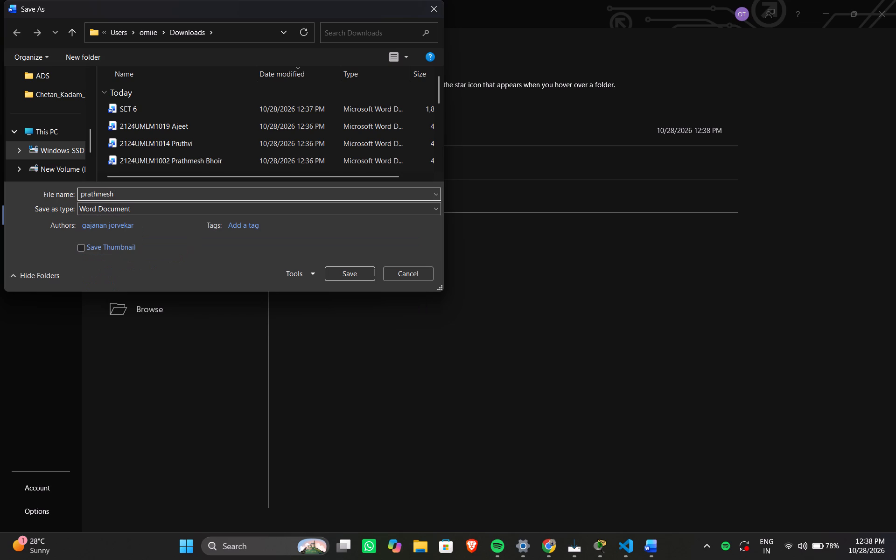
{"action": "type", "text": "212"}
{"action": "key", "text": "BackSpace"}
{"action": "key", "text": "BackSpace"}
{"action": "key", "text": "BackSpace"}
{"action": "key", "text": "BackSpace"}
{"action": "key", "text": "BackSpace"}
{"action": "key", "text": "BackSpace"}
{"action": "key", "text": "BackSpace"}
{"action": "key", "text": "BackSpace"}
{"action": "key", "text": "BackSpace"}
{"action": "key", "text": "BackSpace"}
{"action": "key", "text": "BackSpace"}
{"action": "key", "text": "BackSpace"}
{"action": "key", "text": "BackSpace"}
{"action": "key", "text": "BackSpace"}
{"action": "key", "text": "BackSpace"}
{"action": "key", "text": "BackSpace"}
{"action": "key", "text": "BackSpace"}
Save the copy in Downloads as a Word Document, named with Prathmesh's ID number and first name only, based on his existing file's name.
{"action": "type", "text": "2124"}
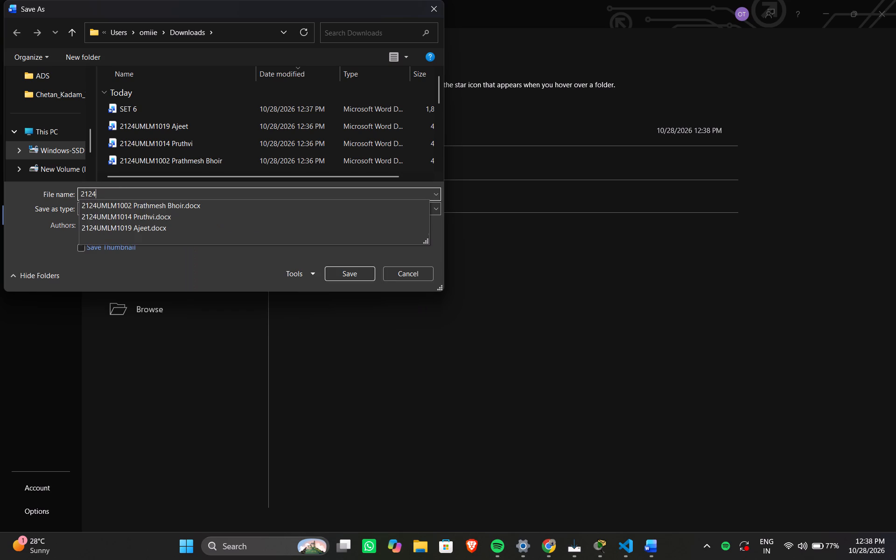
{"action": "left_click", "coordinate": [204, 209]}
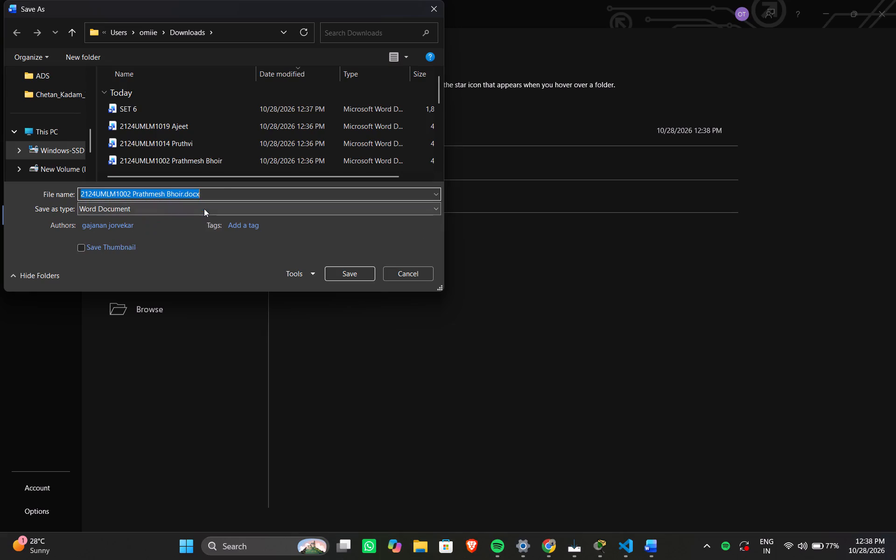
{"action": "left_click", "coordinate": [223, 194]}
{"action": "left_click", "coordinate": [223, 194]}
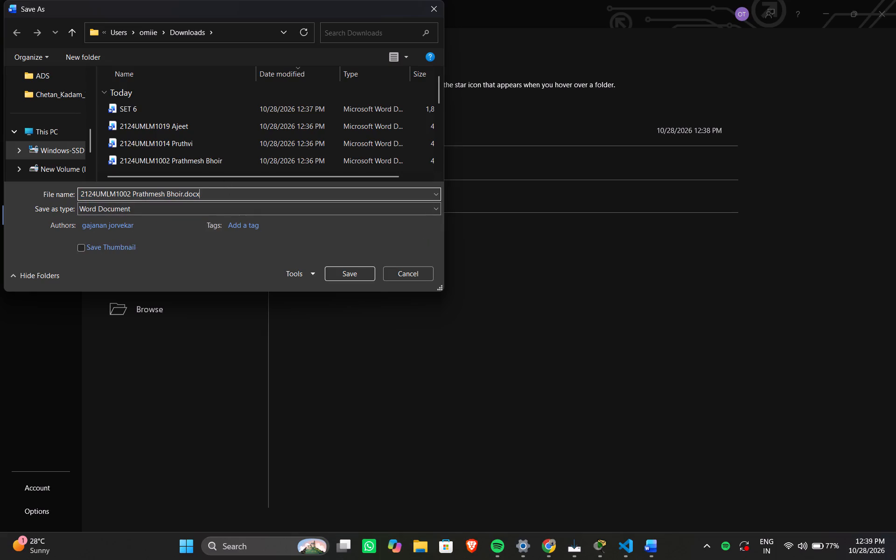
{"action": "key", "text": "BackSpace"}
{"action": "key", "text": "BackSpace"}
{"action": "key", "text": "BackSpace"}
{"action": "key", "text": "BackSpace"}
{"action": "key", "text": "BackSpace"}
{"action": "key", "text": "BackSpace"}
{"action": "key", "text": "BackSpace"}
{"action": "key", "text": "BackSpace"}
{"action": "key", "text": "BackSpace"}
{"action": "key", "text": "BackSpace"}
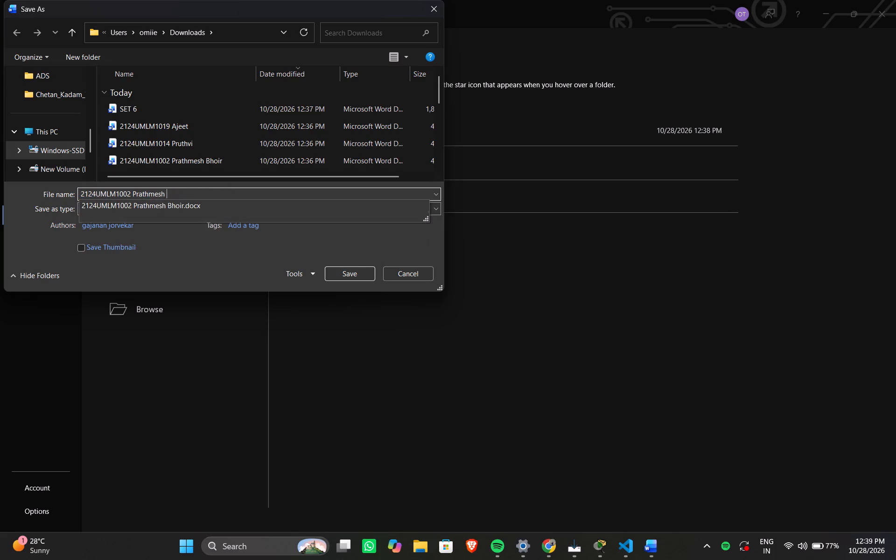
{"action": "left_click", "coordinate": [366, 279]}
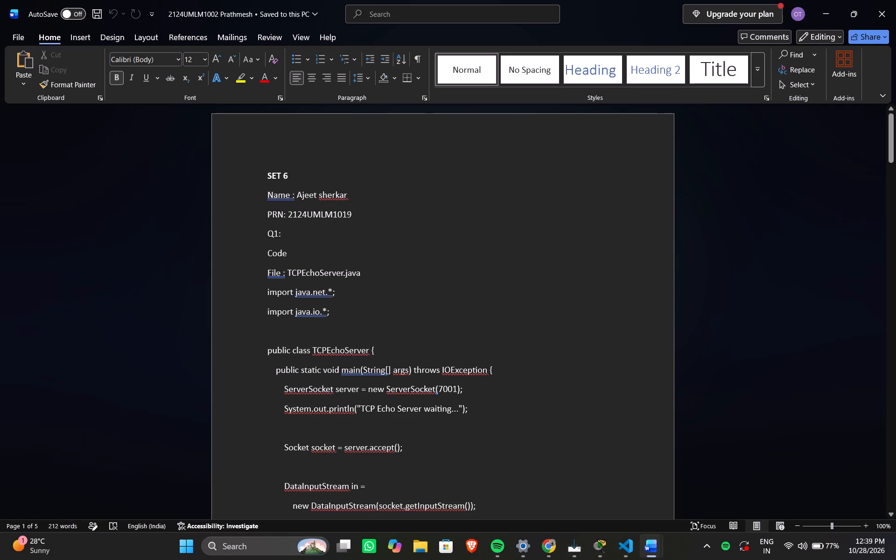
Replace the student name on the Name line below the SET 6 heading with Prathmesh's full name.
{"action": "left_click", "coordinate": [351, 196]}
{"action": "key", "text": "BackSpace"}
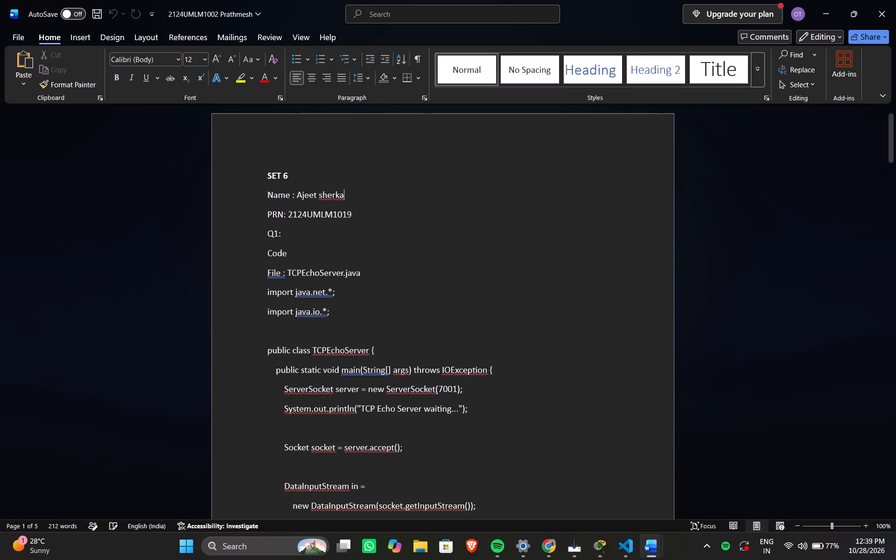
{"action": "key", "text": "BackSpace"}
{"action": "key", "text": "BackSpace"}
{"action": "key", "text": "BackSpace"}
{"action": "key", "text": "BackSpace"}
{"action": "key", "text": "BackSpace"}
{"action": "key", "text": "BackSpace"}
{"action": "key", "text": "BackSpace"}
{"action": "key", "text": "BackSpace"}
{"action": "key", "text": "BackSpace"}
{"action": "key", "text": "BackSpace"}
{"action": "key", "text": "BackSpace"}
{"action": "key", "text": "BackSpace"}
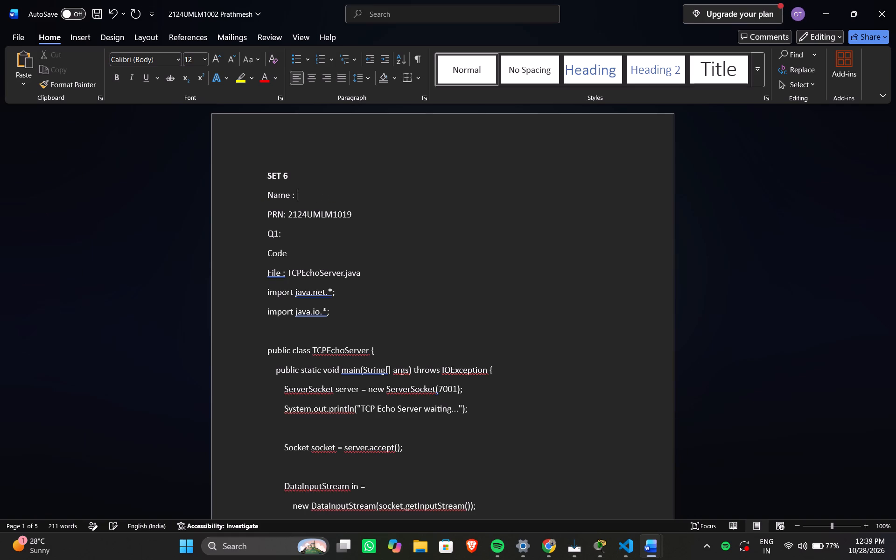
{"action": "key", "text": "BackSpace"}
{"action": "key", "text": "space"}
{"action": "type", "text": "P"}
{"action": "scroll", "coordinate": [351, 196], "scroll_direction": "up", "scroll_amount": 1}
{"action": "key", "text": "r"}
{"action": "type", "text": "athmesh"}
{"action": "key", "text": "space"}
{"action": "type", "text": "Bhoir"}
Change the number on the PRN line to match the ID number in the document's file name.
{"action": "left_click", "coordinate": [360, 218]}
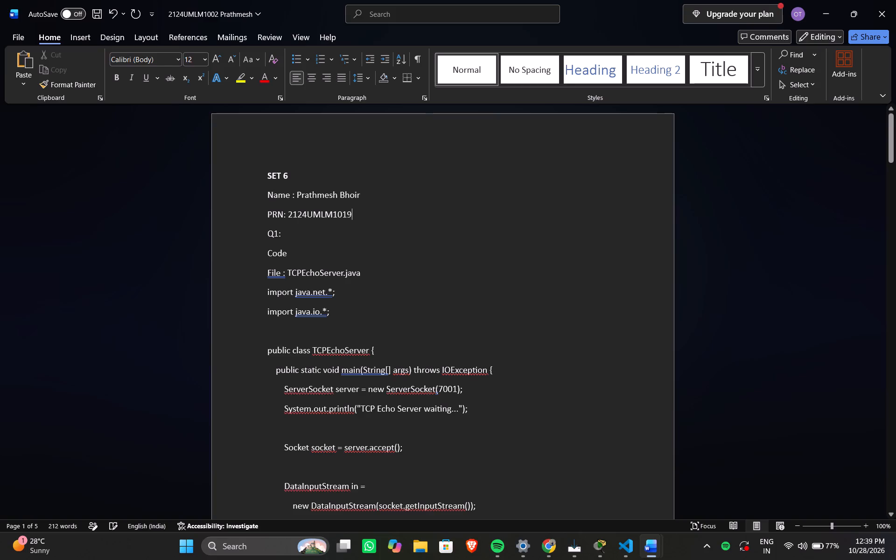
{"action": "key", "text": "BackSpace"}
{"action": "key", "text": "BackSpace"}
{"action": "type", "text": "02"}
{"action": "scroll", "coordinate": [360, 218], "scroll_direction": "down", "scroll_amount": 1}
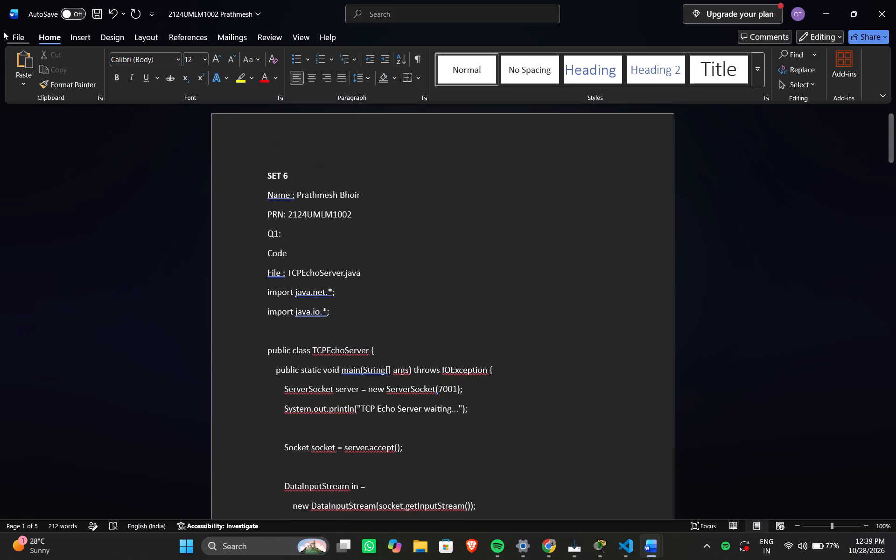
Save a copy of the document in Downloads as a Word Document, adding " 12" to the end of the current file name.
{"action": "left_click", "coordinate": [3, 31]}
{"action": "left_click", "coordinate": [71, 204]}
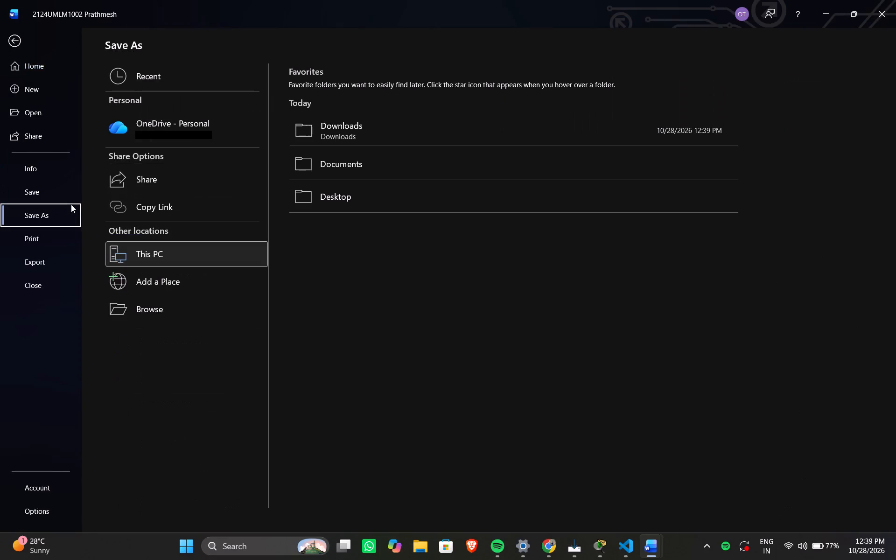
{"action": "left_click", "coordinate": [375, 127]}
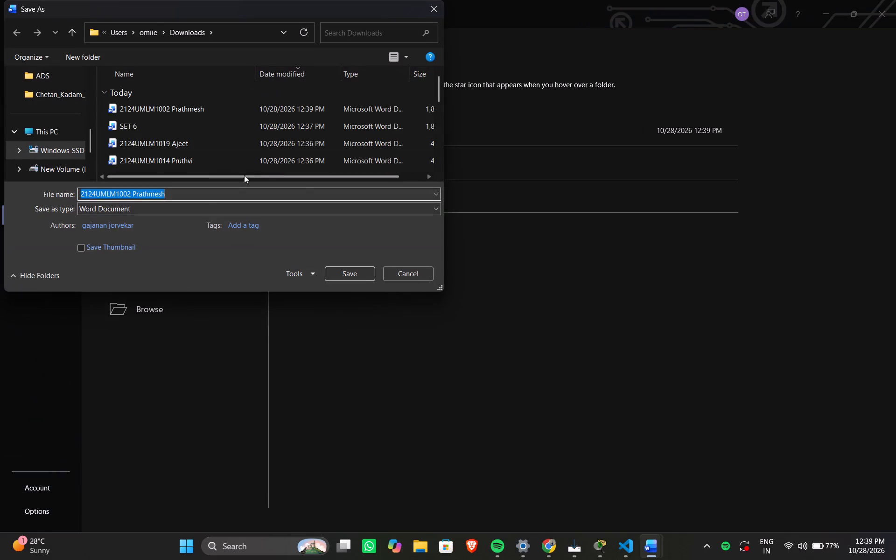
{"action": "left_click", "coordinate": [206, 199]}
{"action": "left_click", "coordinate": [206, 195]}
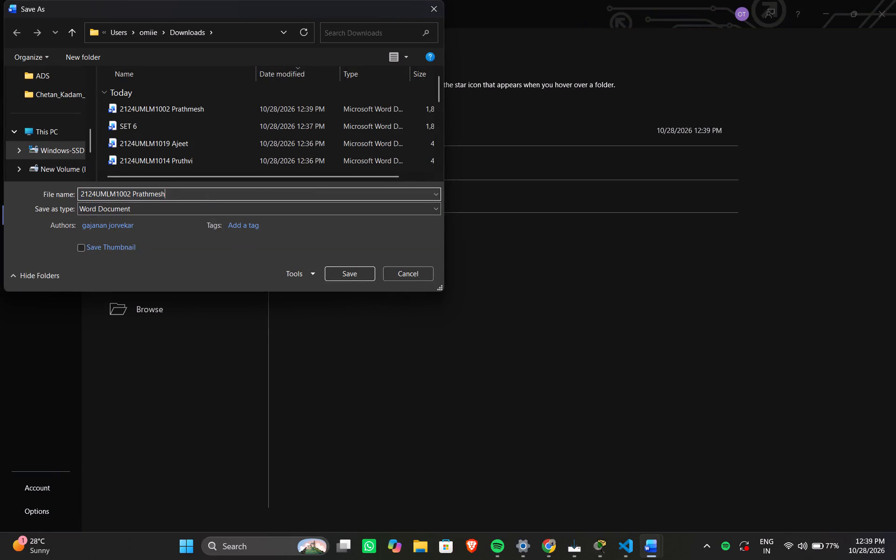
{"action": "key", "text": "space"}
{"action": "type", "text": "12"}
{"action": "left_click", "coordinate": [348, 268]}
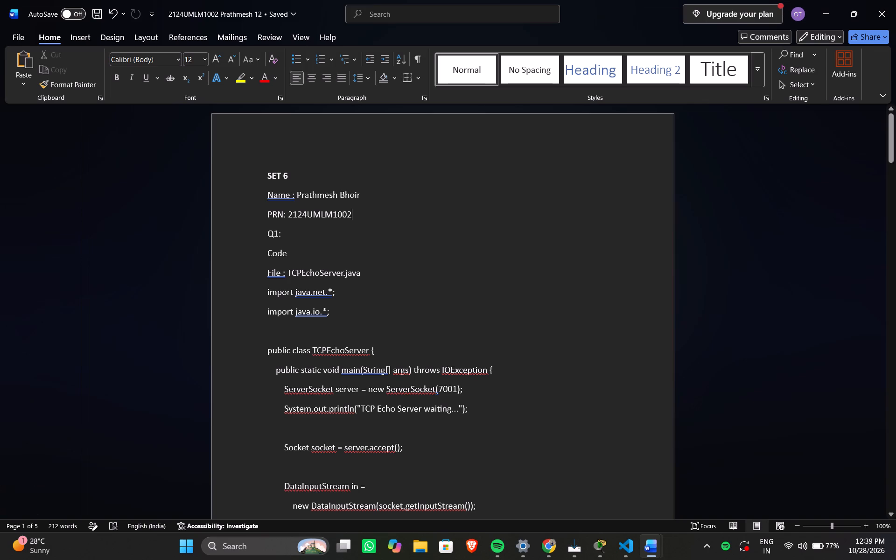
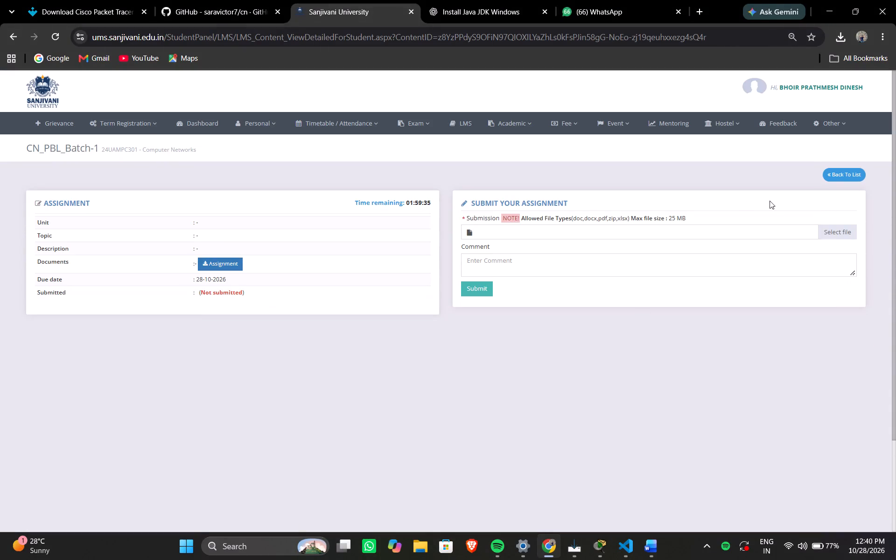
Attach Prathmesh's Word document whose file name ends in "12" from Downloads to the CN_PBL_Batch-1 assignment submission.
{"action": "left_click", "coordinate": [846, 238]}
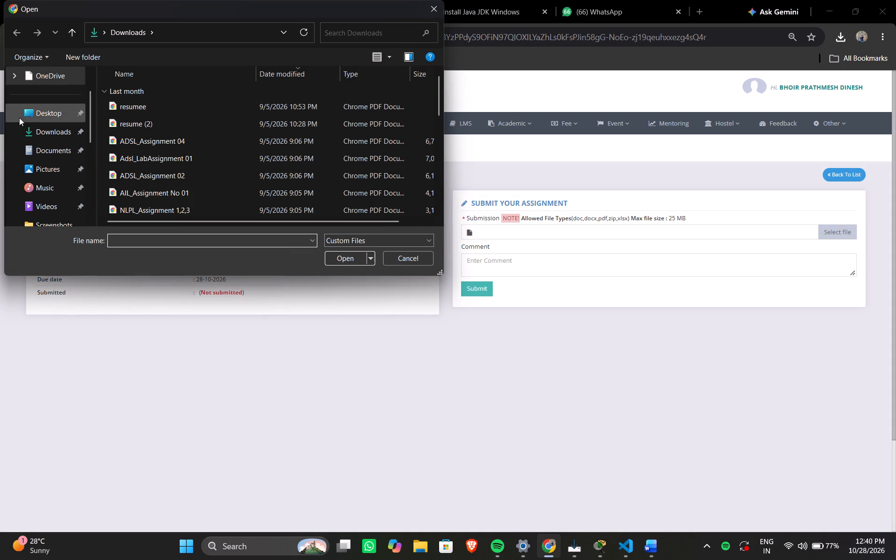
{"action": "left_click", "coordinate": [49, 131]}
{"action": "left_click", "coordinate": [49, 131]}
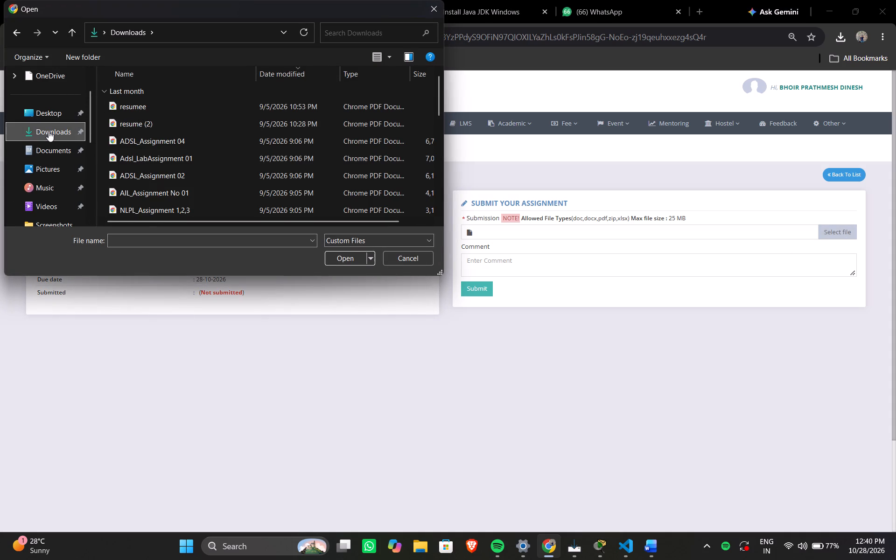
{"action": "left_click", "coordinate": [149, 238]}
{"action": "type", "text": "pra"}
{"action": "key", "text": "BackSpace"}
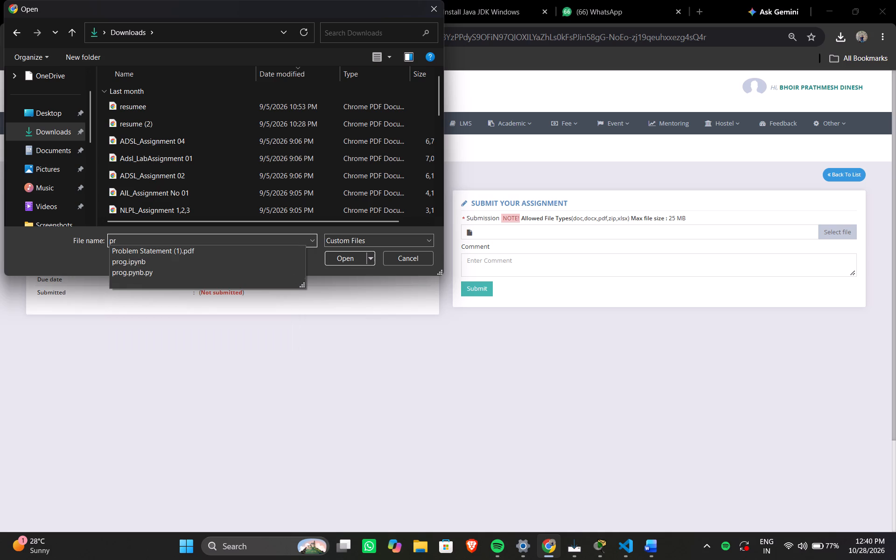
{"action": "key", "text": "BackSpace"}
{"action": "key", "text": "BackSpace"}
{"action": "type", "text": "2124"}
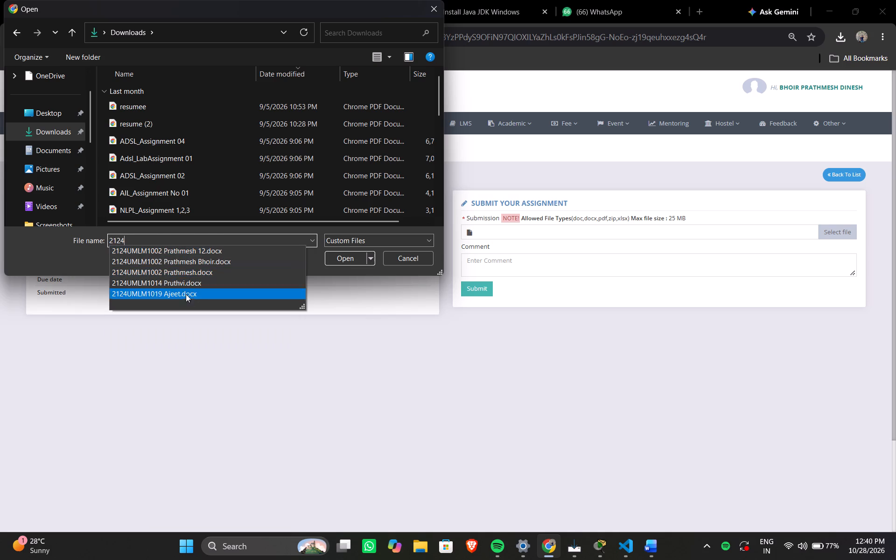
{"action": "left_click", "coordinate": [242, 250]}
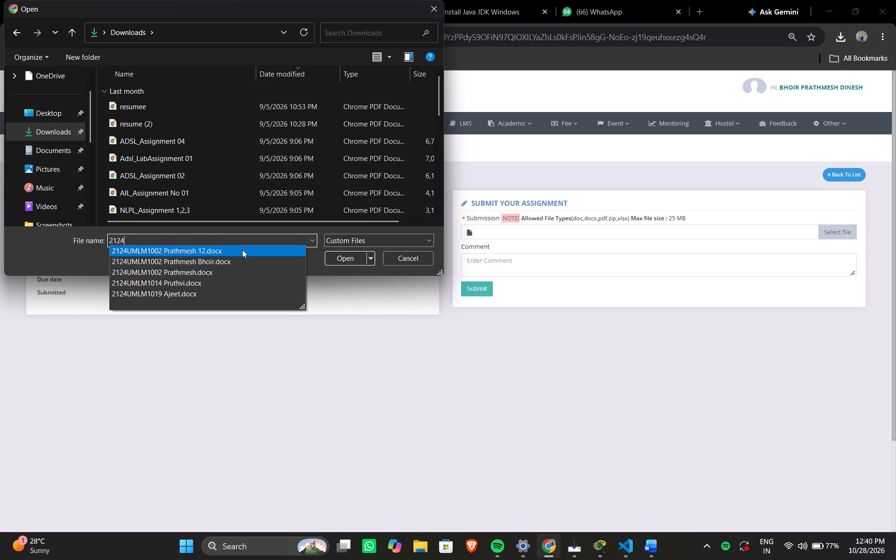
{"action": "left_click", "coordinate": [242, 250]}
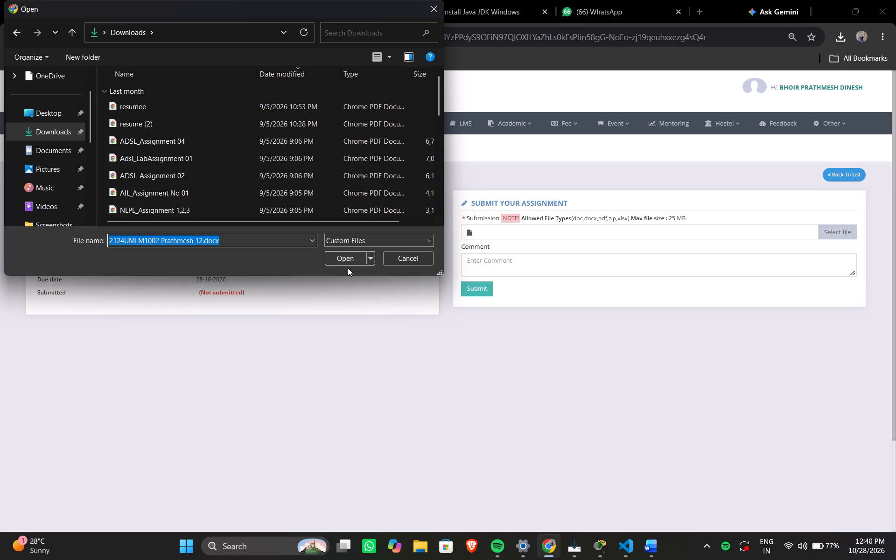
{"action": "left_click", "coordinate": [348, 268]}
{"action": "left_click", "coordinate": [352, 252]}
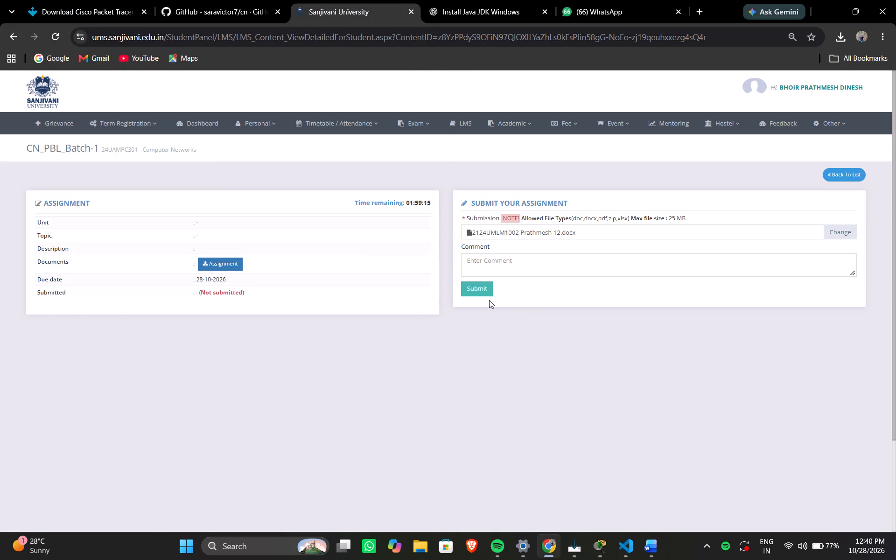
Enter Prathmesh's PRN as the submission comment and submit the CN_PBL_Batch-1 assignment.
{"action": "left_click", "coordinate": [646, 272]}
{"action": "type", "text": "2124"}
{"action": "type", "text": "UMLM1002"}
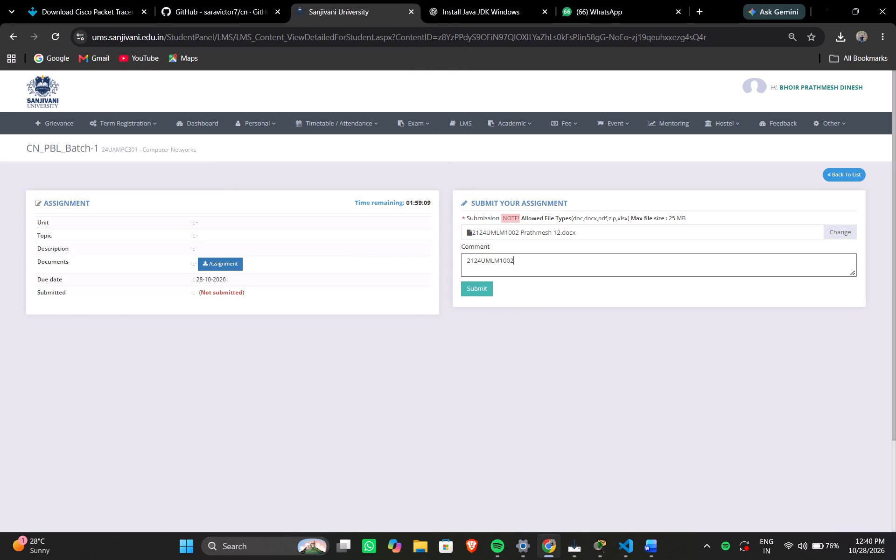
{"action": "left_click", "coordinate": [469, 291]}
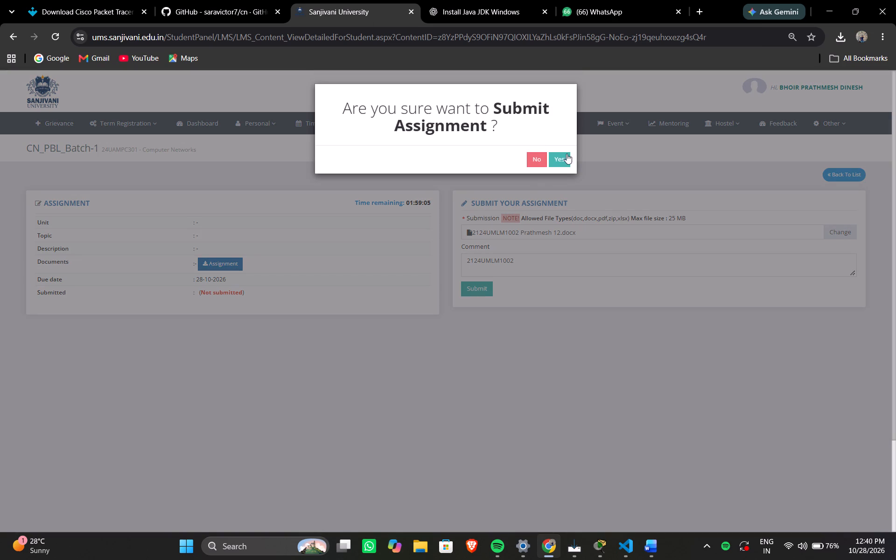
{"action": "left_click", "coordinate": [556, 159]}
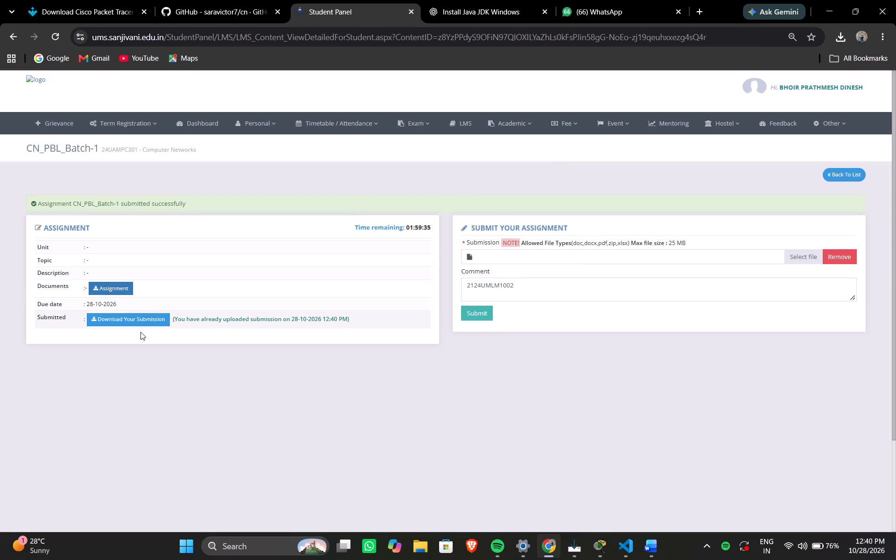
Download the submitted assignment file from the portal and open it in Word.
{"action": "left_click", "coordinate": [148, 318]}
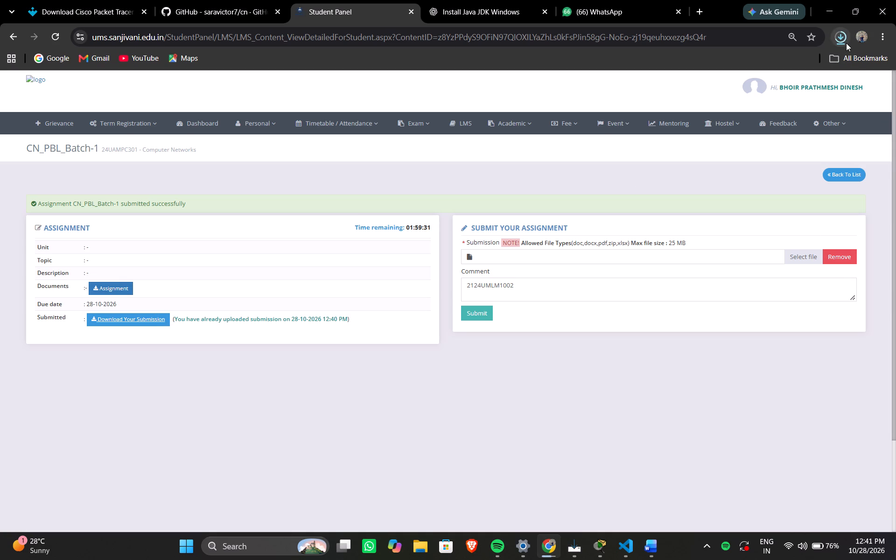
{"action": "double_click", "coordinate": [773, 77]}
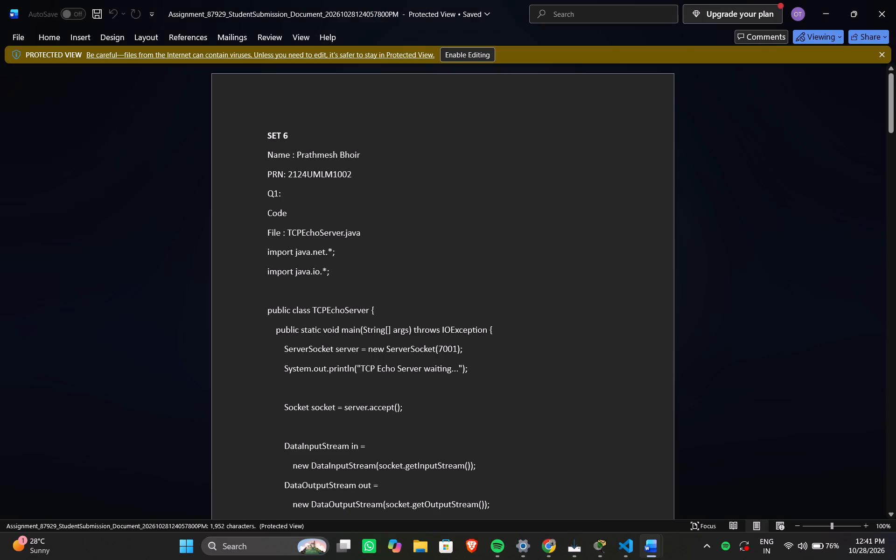
Check the downloaded submission from the name and PRN lines through the Q1 and Q2 code and screenshots.
{"action": "scroll", "coordinate": [420, 348], "scroll_direction": "down", "scroll_amount": 5}
{"action": "scroll", "coordinate": [420, 348], "scroll_direction": "up", "scroll_amount": 10}
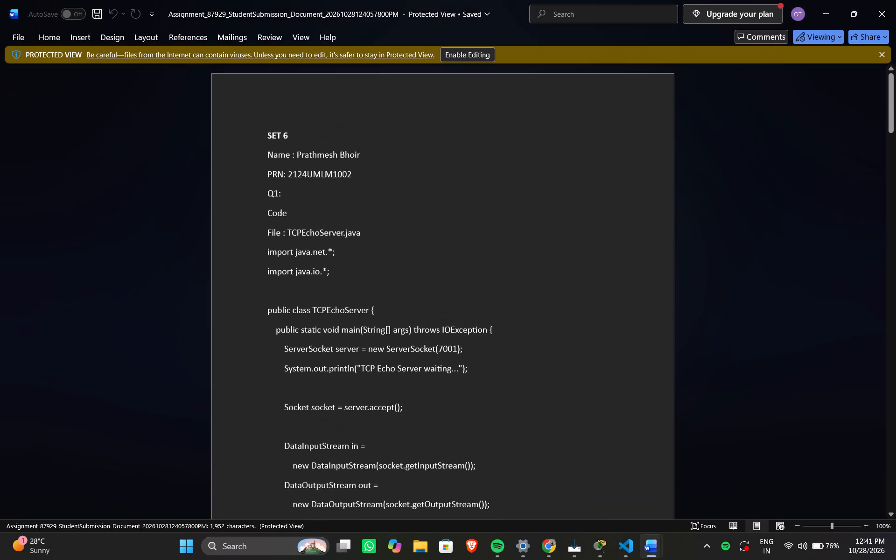
{"action": "scroll", "coordinate": [420, 348], "scroll_direction": "down", "scroll_amount": 6}
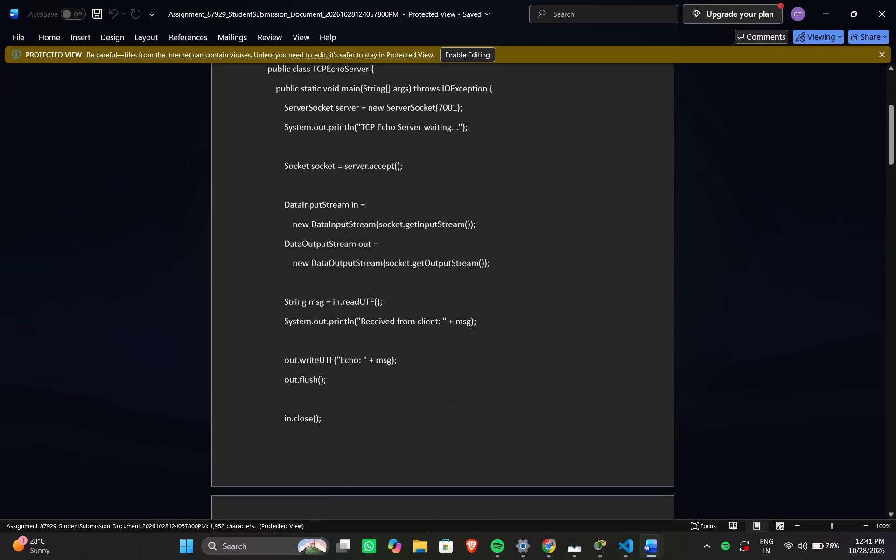
{"action": "scroll", "coordinate": [420, 348], "scroll_direction": "down", "scroll_amount": 16}
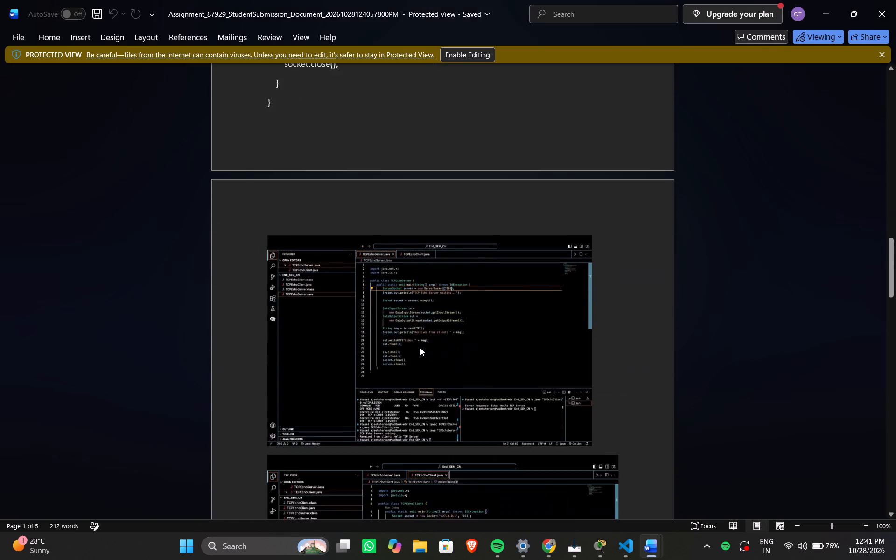
{"action": "scroll", "coordinate": [420, 348], "scroll_direction": "down", "scroll_amount": 15}
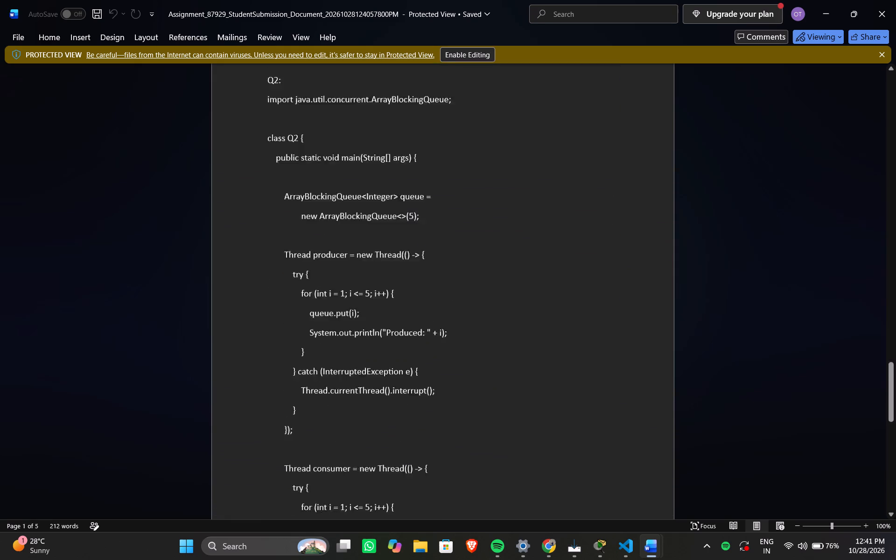
{"action": "scroll", "coordinate": [420, 348], "scroll_direction": "down", "scroll_amount": 13}
{"action": "scroll", "coordinate": [283, 300], "scroll_direction": "up", "scroll_amount": 12}
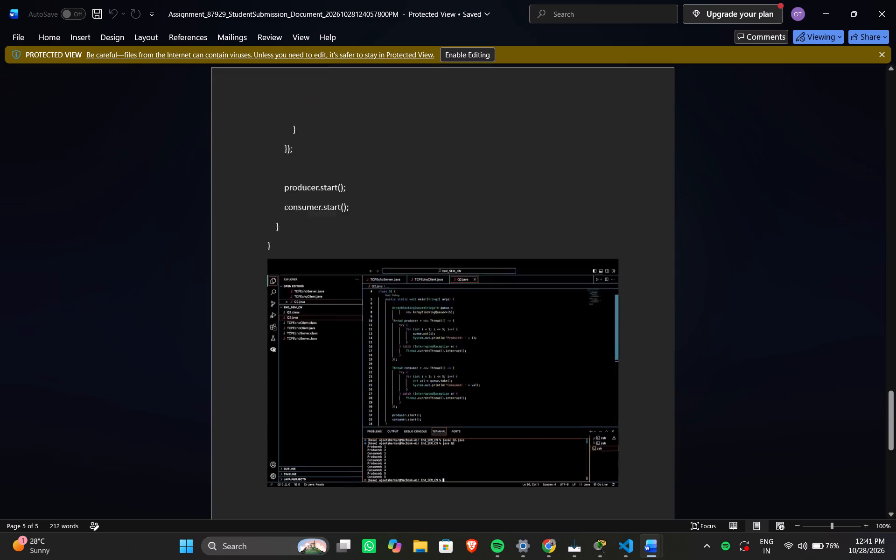
{"action": "left_click", "coordinate": [828, 25]}
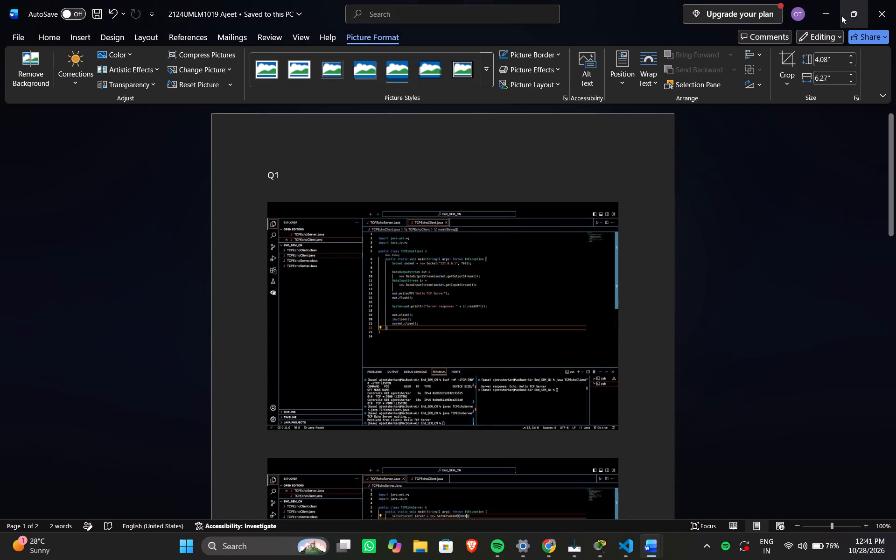
Examine the TCPEchoServer code screenshot up close in Ajeet's document.
{"action": "scroll", "coordinate": [375, 255], "scroll_direction": "down", "scroll_amount": 5}
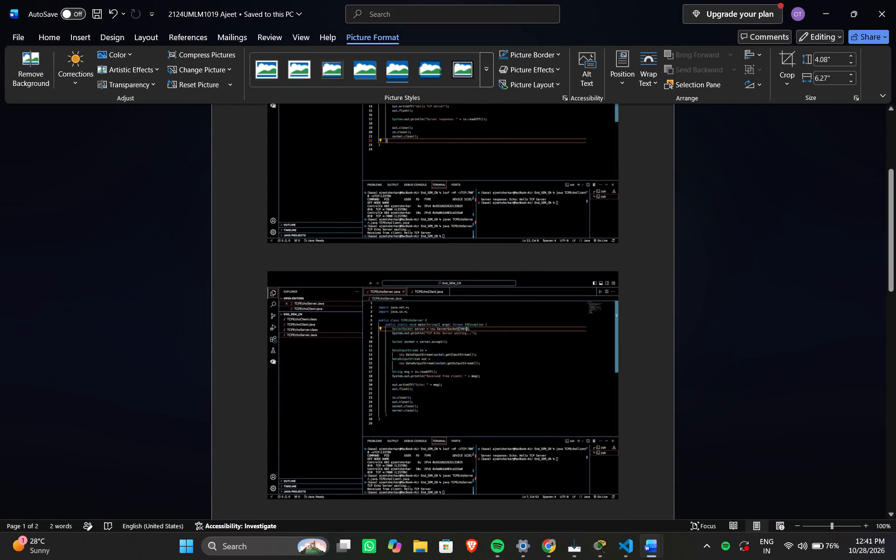
{"action": "left_click", "coordinate": [415, 361]}
{"action": "scroll", "coordinate": [415, 361], "scroll_direction": "up", "scroll_amount": 8, "text": "ctrl"}
{"action": "scroll", "coordinate": [415, 361], "scroll_direction": "down", "scroll_amount": 3}
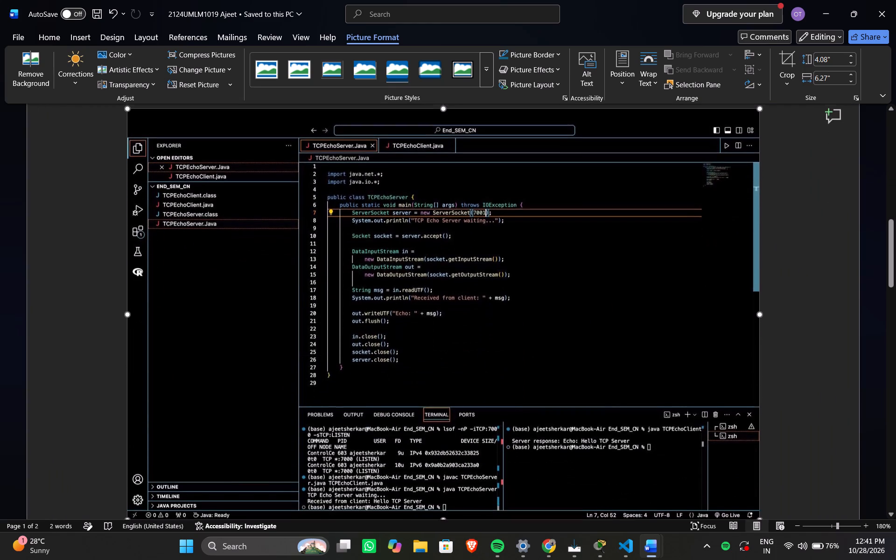
{"action": "scroll", "coordinate": [415, 361], "scroll_direction": "up", "scroll_amount": 2}
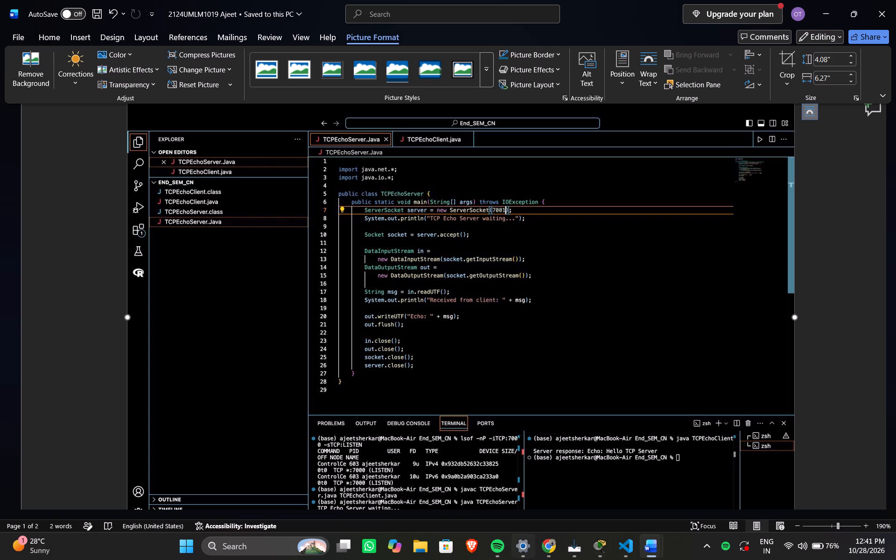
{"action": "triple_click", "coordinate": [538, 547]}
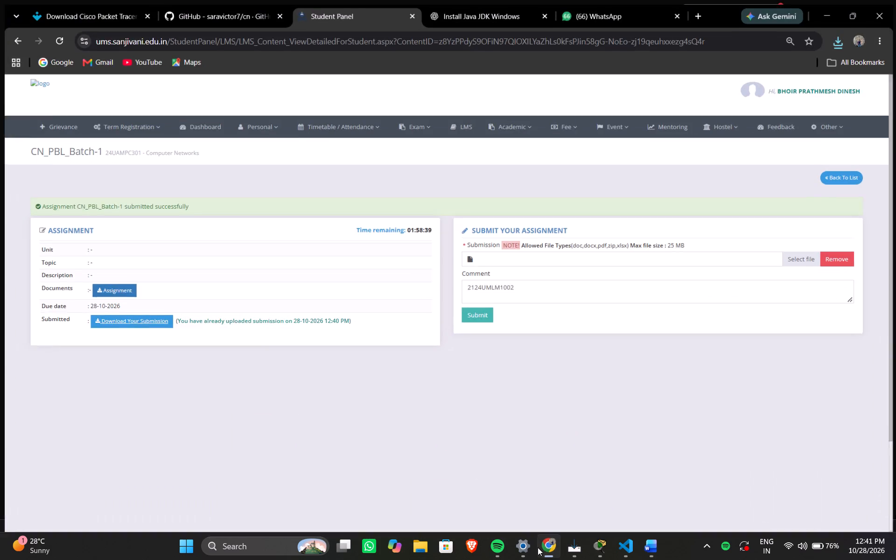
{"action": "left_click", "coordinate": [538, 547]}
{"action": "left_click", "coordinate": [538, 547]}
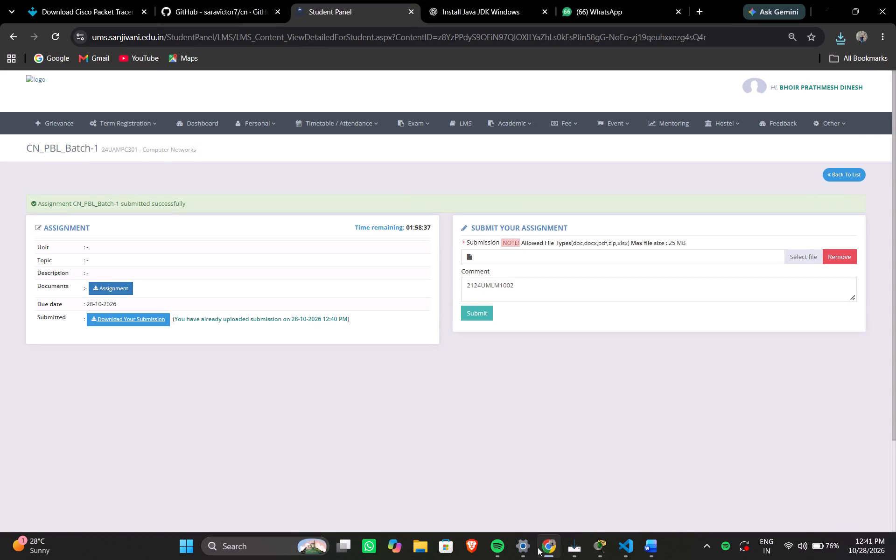
In Prathmesh's SET 6 Word document ending in "12", replace the student name on the Name line with Pruthvi's full name.
{"action": "left_click", "coordinate": [647, 533]}
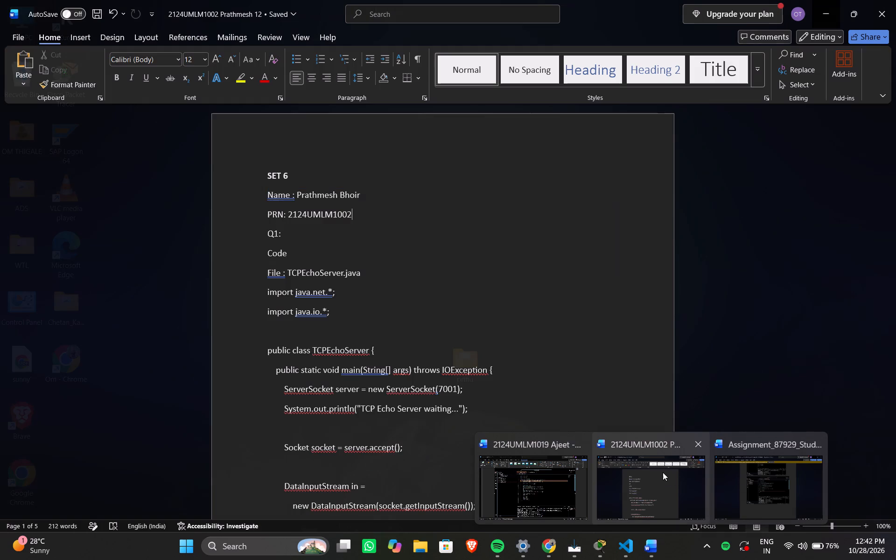
{"action": "left_click", "coordinate": [663, 472]}
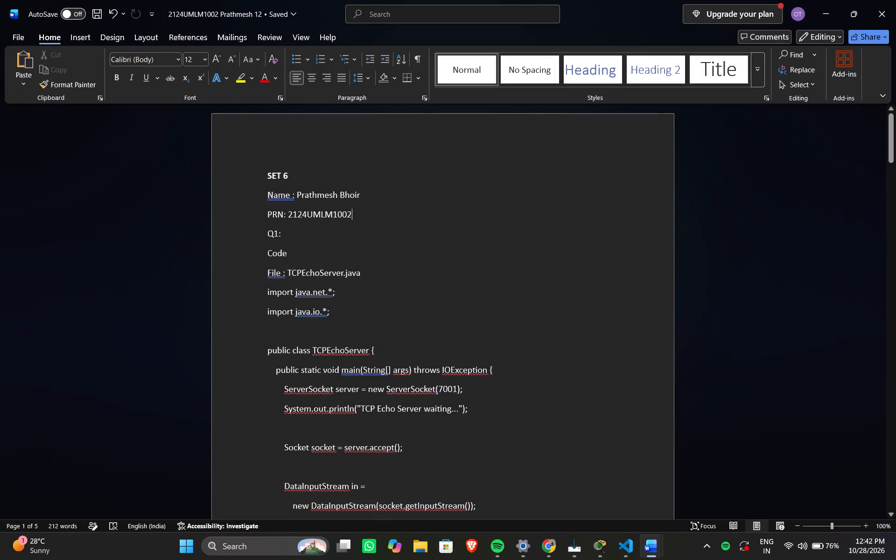
{"action": "left_click", "coordinate": [371, 194]}
{"action": "key", "text": "BackSpace"}
{"action": "key", "text": "BackSpace"}
{"action": "key", "text": "BackSpace"}
{"action": "key", "text": "BackSpace"}
{"action": "key", "text": "BackSpace"}
{"action": "key", "text": "BackSpace"}
{"action": "key", "text": "BackSpace"}
{"action": "key", "text": "BackSpace"}
{"action": "key", "text": "BackSpace"}
{"action": "key", "text": "BackSpace"}
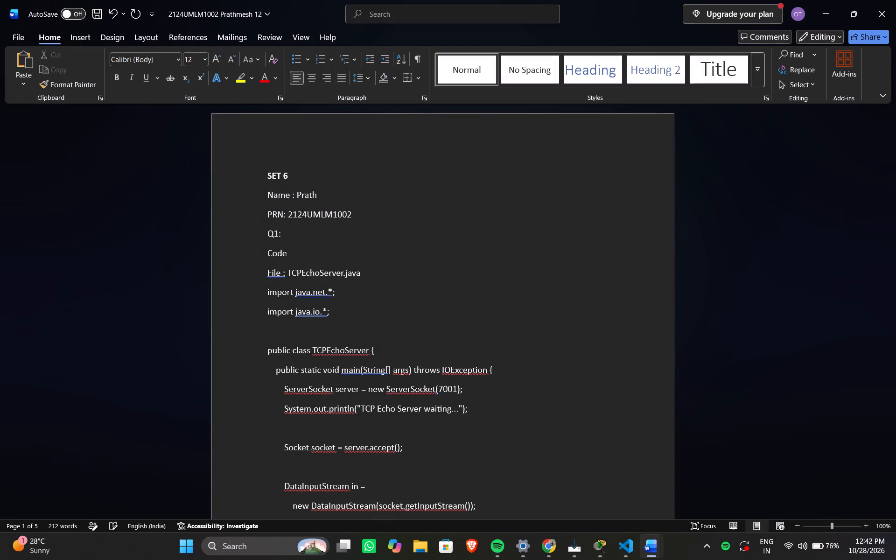
{"action": "key", "text": "BackSpace"}
{"action": "key", "text": "BackSpace"}
{"action": "key", "text": "BackSpace"}
{"action": "key", "text": "BackSpace"}
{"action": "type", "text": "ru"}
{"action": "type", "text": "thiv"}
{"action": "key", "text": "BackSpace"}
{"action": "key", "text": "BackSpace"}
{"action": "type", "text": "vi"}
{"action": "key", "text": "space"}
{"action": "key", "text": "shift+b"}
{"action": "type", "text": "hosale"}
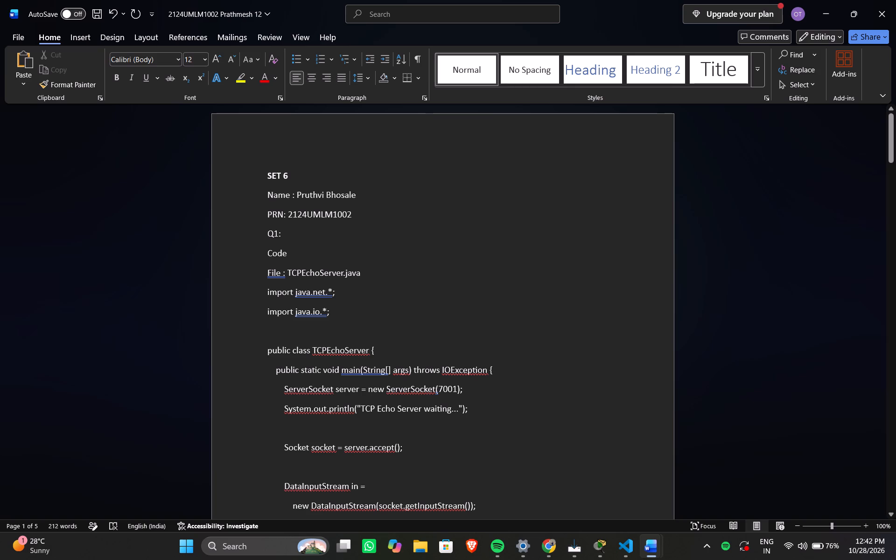
Change the number on the PRN line to Pruthvi's ID number, matching the existing Pruthvi file's name.
{"action": "left_click", "coordinate": [357, 218]}
{"action": "key", "text": "BackSpace"}
{"action": "key", "text": "BackSpace"}
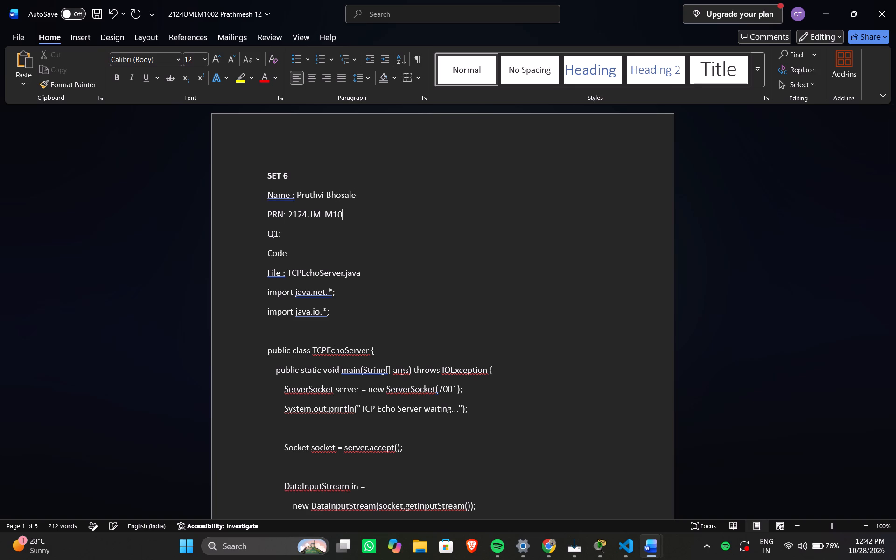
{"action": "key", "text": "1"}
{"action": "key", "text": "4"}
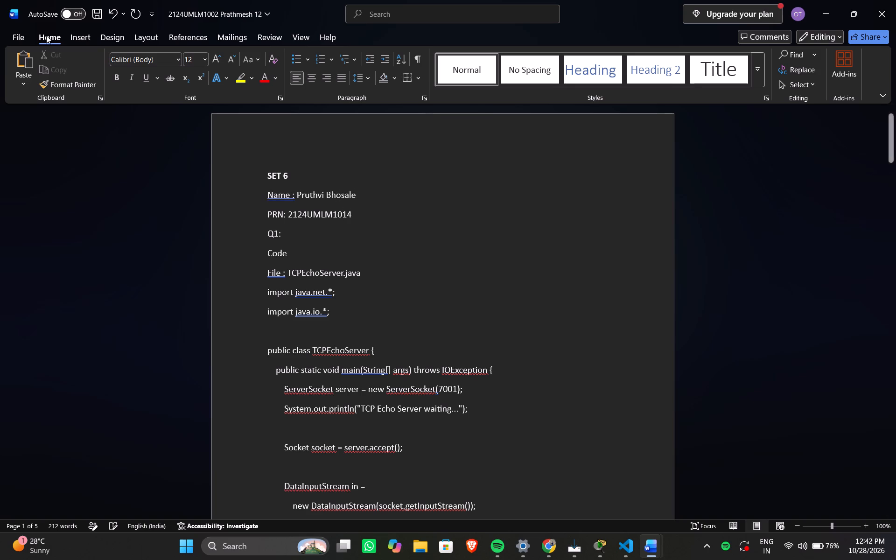
Start saving a copy of the edited document in the Downloads folder.
{"action": "left_click", "coordinate": [21, 36]}
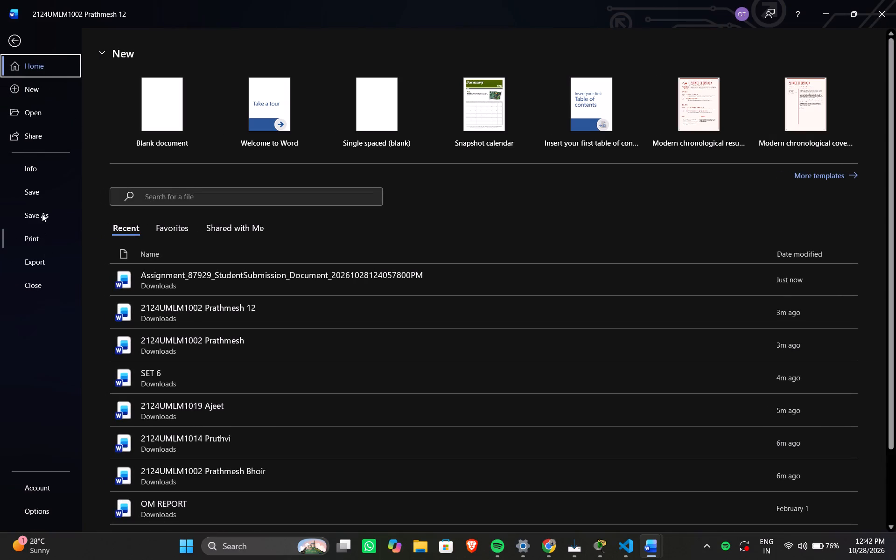
{"action": "left_click", "coordinate": [42, 214]}
{"action": "left_click", "coordinate": [336, 130]}
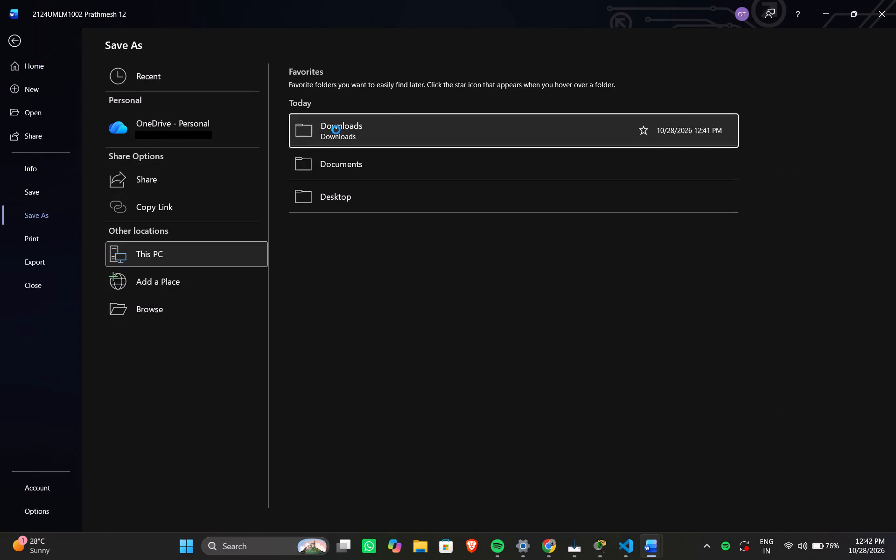
Save the copy in Downloads as a Word document, with only Pruthvi's PRN from the document as its file name.
{"action": "left_click", "coordinate": [217, 195]}
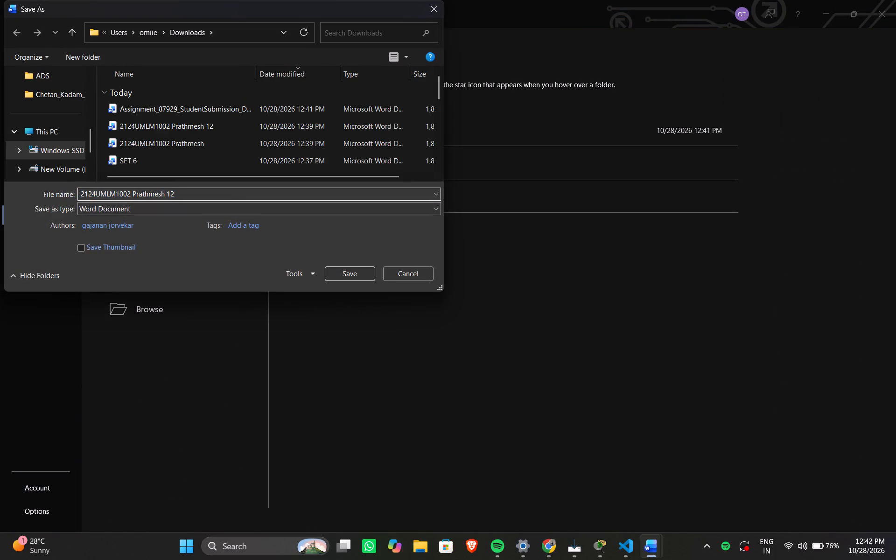
{"action": "key", "text": "BackSpace"}
{"action": "key", "text": "BackSpace"}
{"action": "key", "text": "BackSpace"}
{"action": "key", "text": "BackSpace"}
{"action": "key", "text": "BackSpace"}
{"action": "key", "text": "BackSpace"}
{"action": "key", "text": "BackSpace"}
{"action": "key", "text": "BackSpace"}
{"action": "key", "text": "BackSpace"}
{"action": "key", "text": "BackSpace"}
{"action": "key", "text": "BackSpace"}
{"action": "key", "text": "BackSpace"}
{"action": "key", "text": "BackSpace"}
{"action": "key", "text": "BackSpace"}
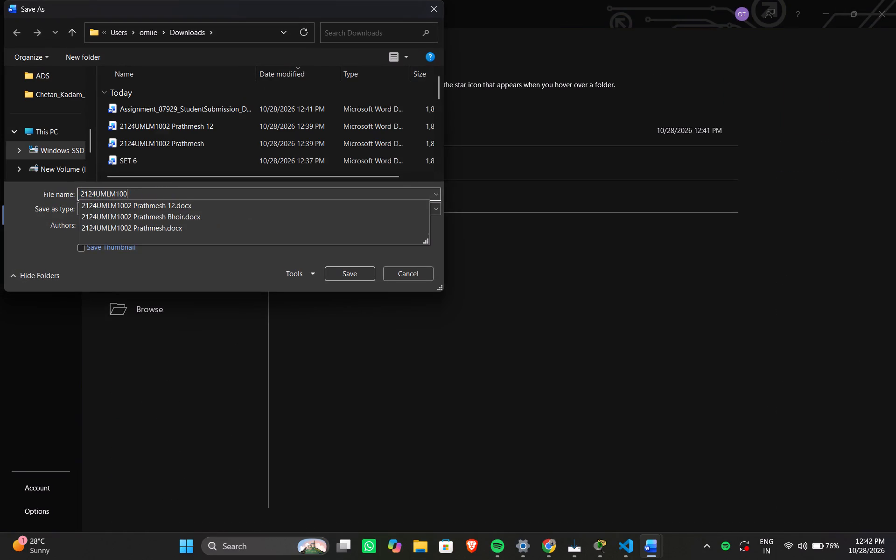
{"action": "key", "text": "BackSpace"}
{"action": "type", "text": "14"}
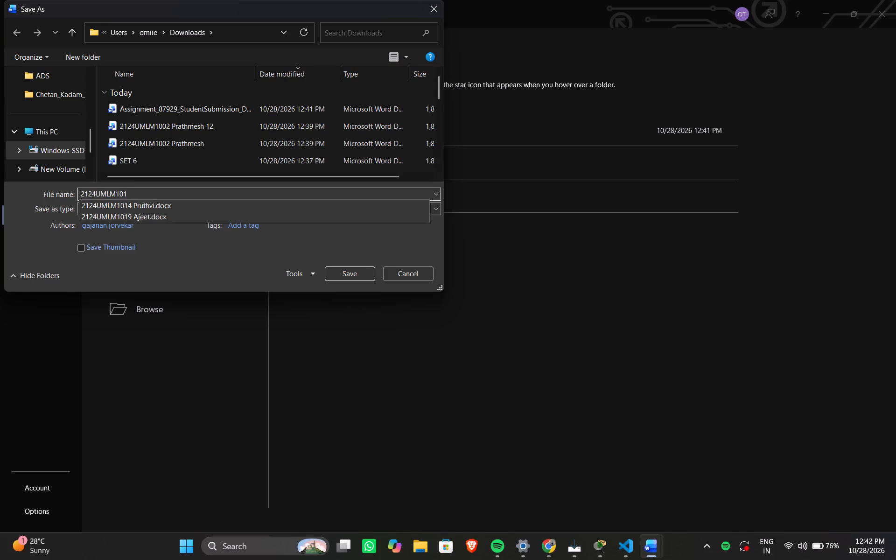
{"action": "left_click", "coordinate": [368, 189]}
{"action": "left_click", "coordinate": [360, 271]}
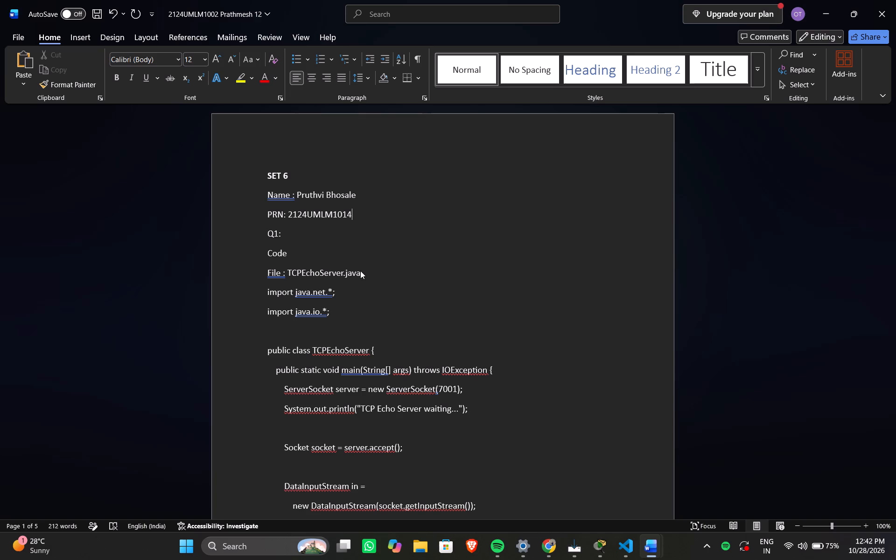
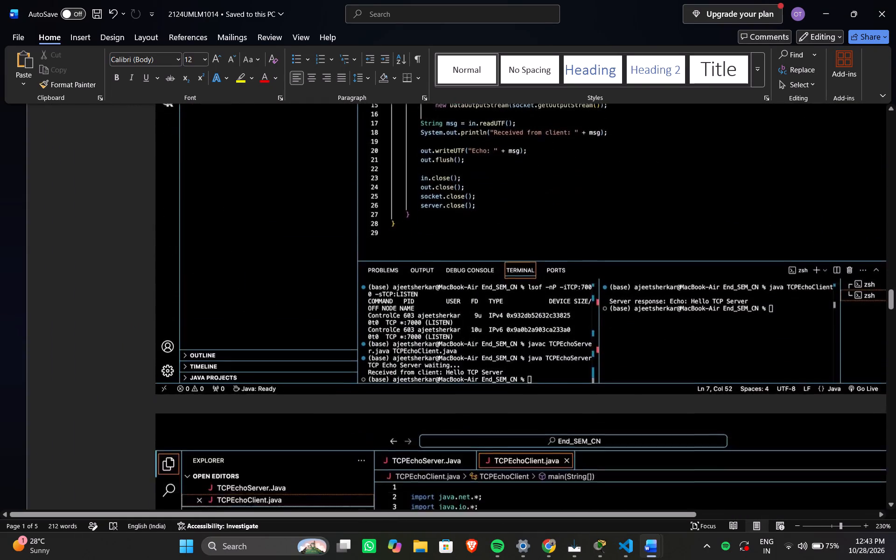
Examine the TCPEchoClient code screenshot below the TCPEchoServer one in the open Word document.
{"action": "scroll", "coordinate": [532, 299], "scroll_direction": "down", "scroll_amount": 2}
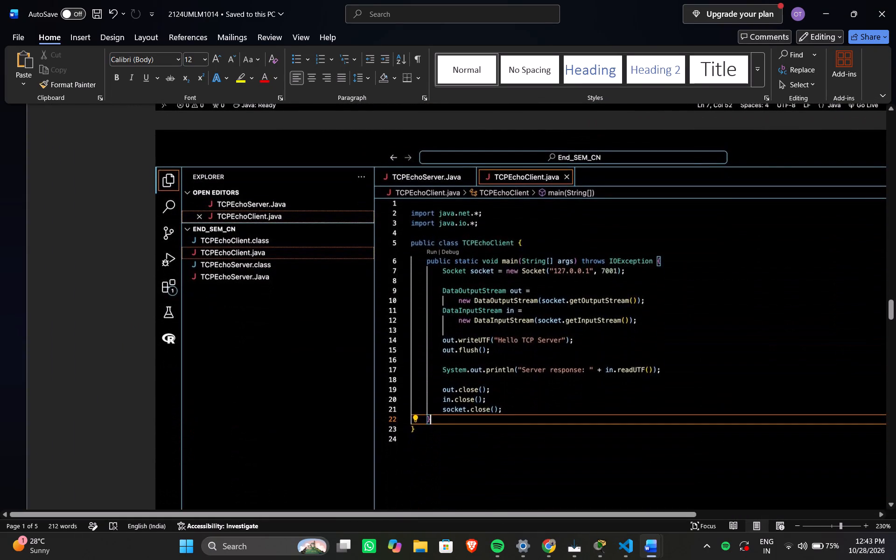
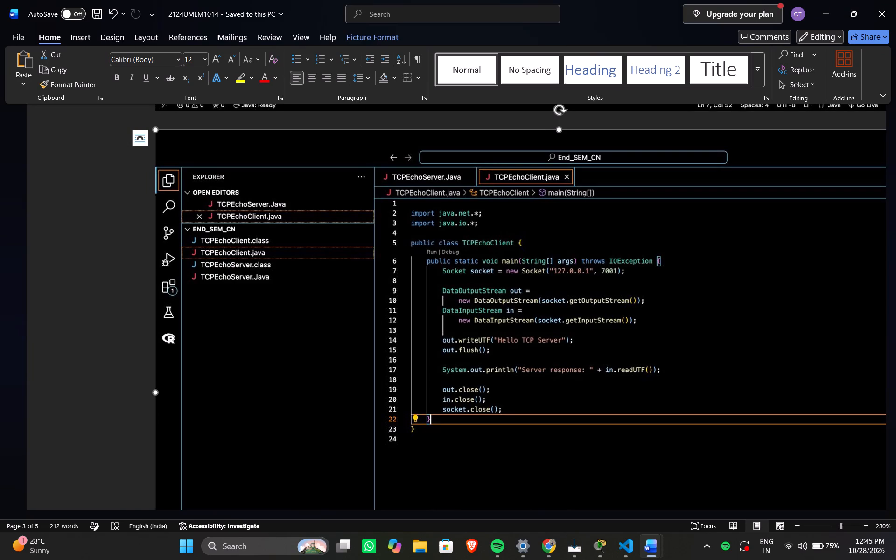
Examine the TCPEchoClient and TCPEchoServer screenshots up close, including their code and terminal output, in the open document.
{"action": "scroll", "coordinate": [532, 299], "scroll_direction": "down", "scroll_amount": 2}
{"action": "left_click", "coordinate": [510, 240]}
{"action": "scroll", "coordinate": [510, 240], "scroll_direction": "up", "scroll_amount": 3}
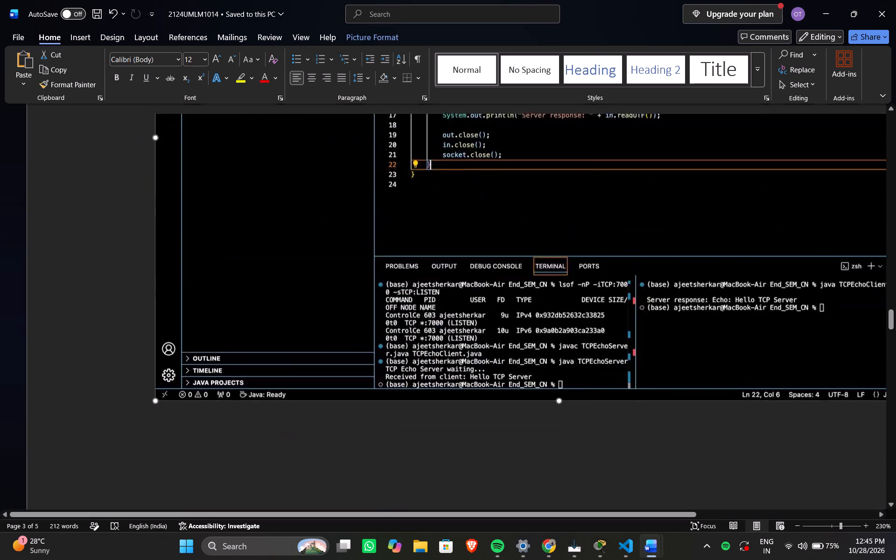
{"action": "scroll", "coordinate": [510, 240], "scroll_direction": "up", "scroll_amount": 5}
{"action": "scroll", "coordinate": [510, 240], "scroll_direction": "down", "scroll_amount": 6}
{"action": "scroll", "coordinate": [510, 240], "scroll_direction": "up", "scroll_amount": 1}
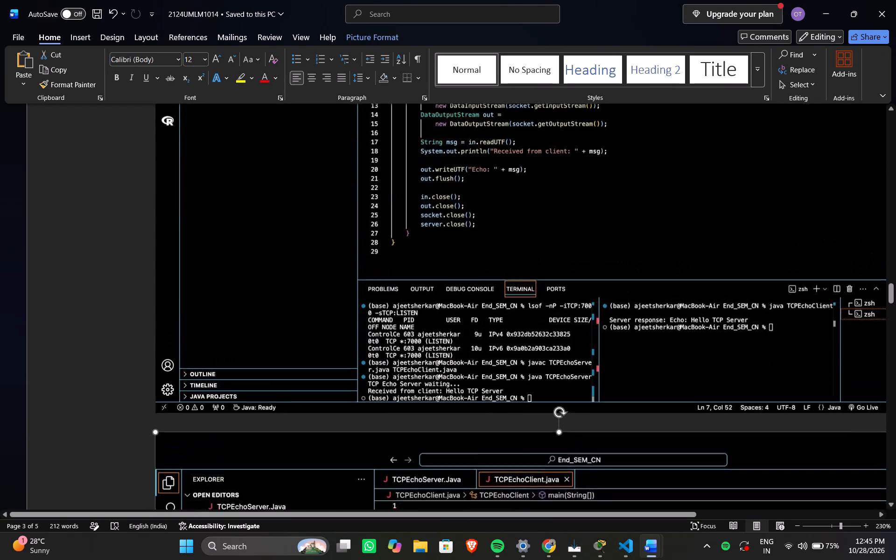
{"action": "scroll", "coordinate": [510, 240], "scroll_direction": "up", "scroll_amount": 1}
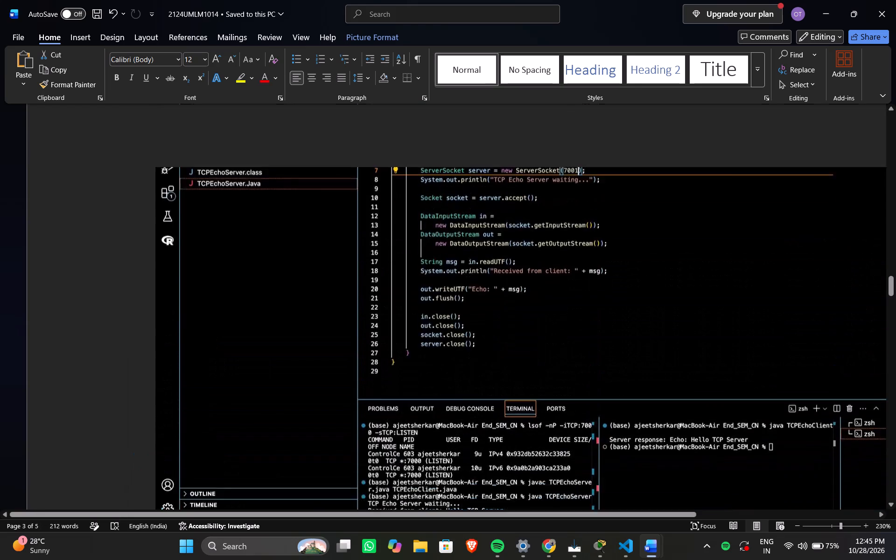
{"action": "scroll", "coordinate": [510, 240], "scroll_direction": "up", "scroll_amount": 1}
{"action": "scroll", "coordinate": [510, 240], "scroll_direction": "up", "scroll_amount": 2, "text": "ctrl"}
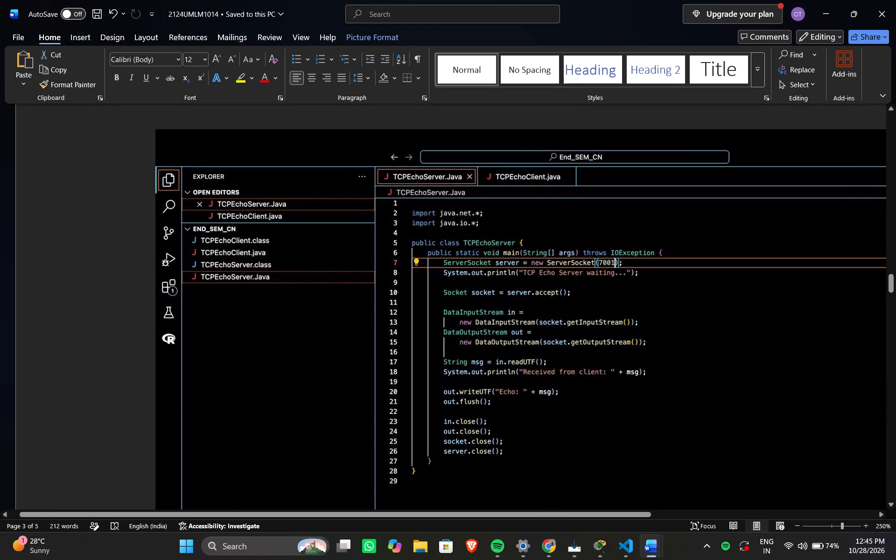
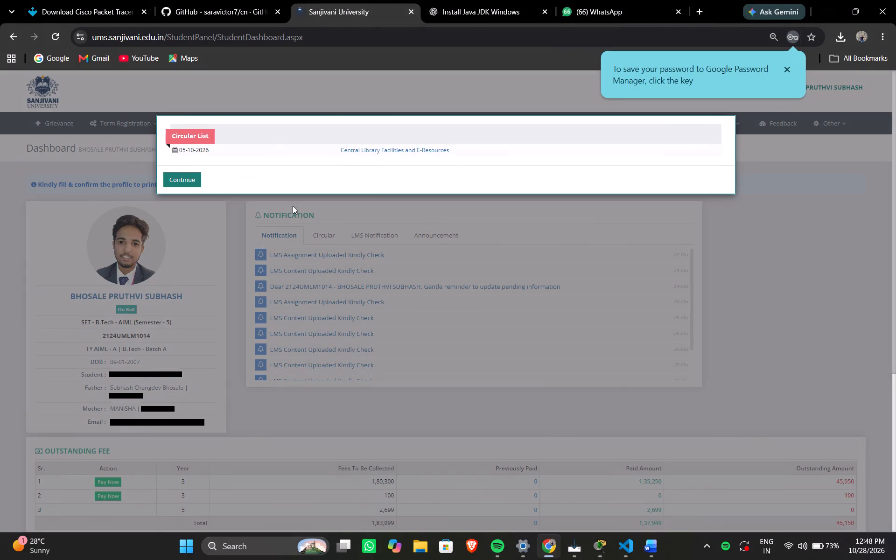
Open the pending CN_PBL_Batch-1 submission of the Computer Networks course in the LMS.
{"action": "left_click", "coordinate": [178, 178]}
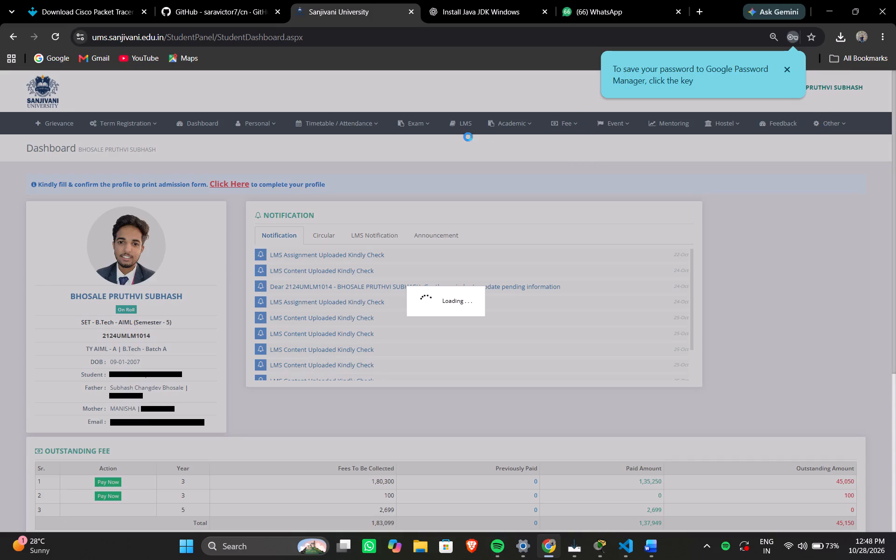
{"action": "left_click", "coordinate": [452, 127]}
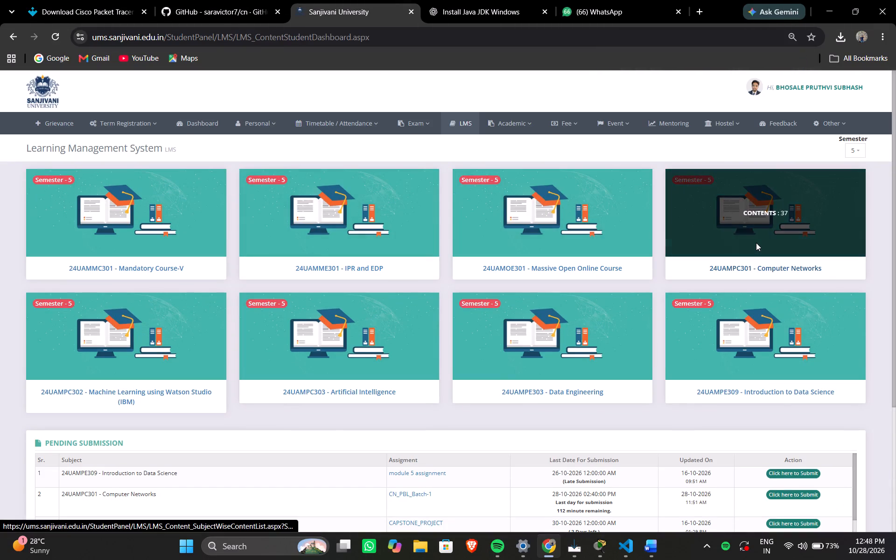
{"action": "left_click", "coordinate": [756, 243]}
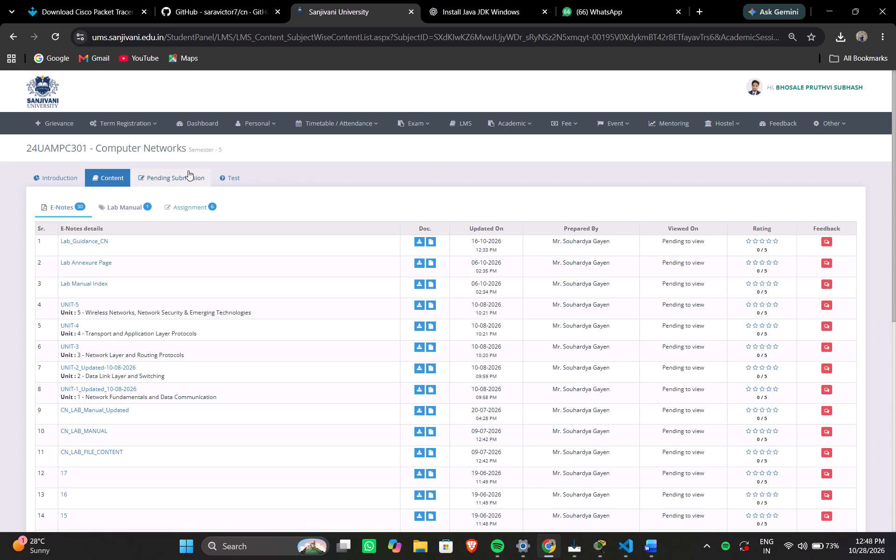
{"action": "left_click", "coordinate": [188, 170]}
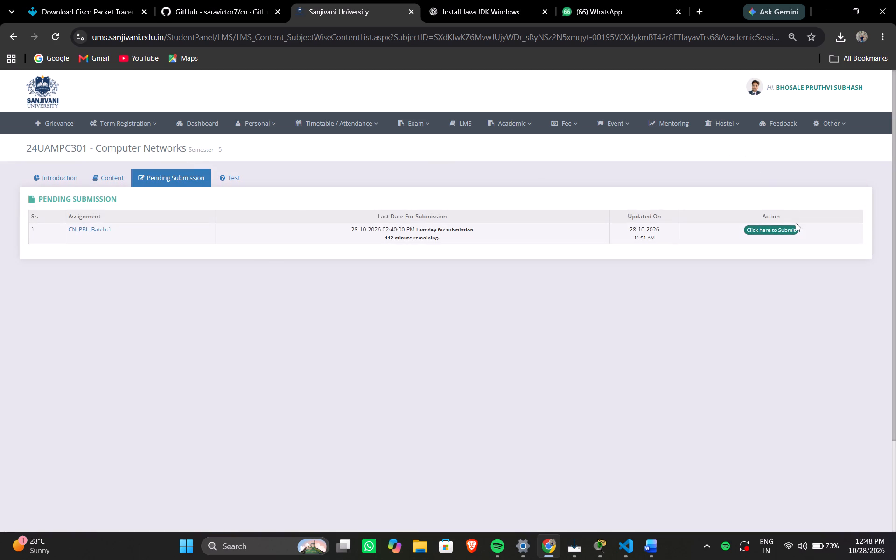
{"action": "left_click", "coordinate": [762, 229]}
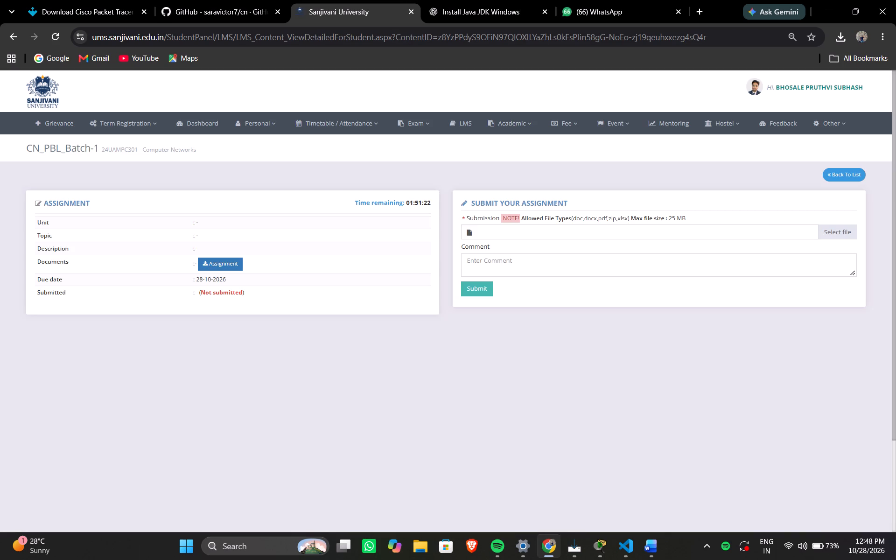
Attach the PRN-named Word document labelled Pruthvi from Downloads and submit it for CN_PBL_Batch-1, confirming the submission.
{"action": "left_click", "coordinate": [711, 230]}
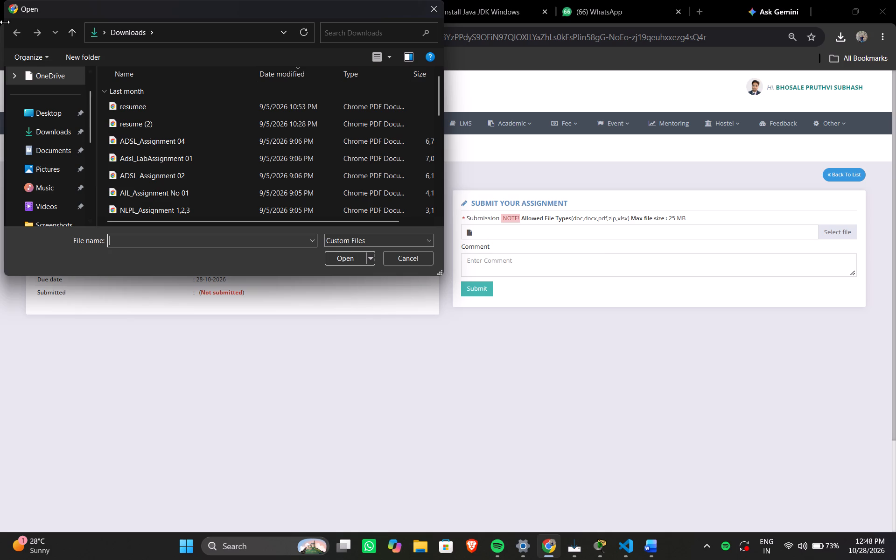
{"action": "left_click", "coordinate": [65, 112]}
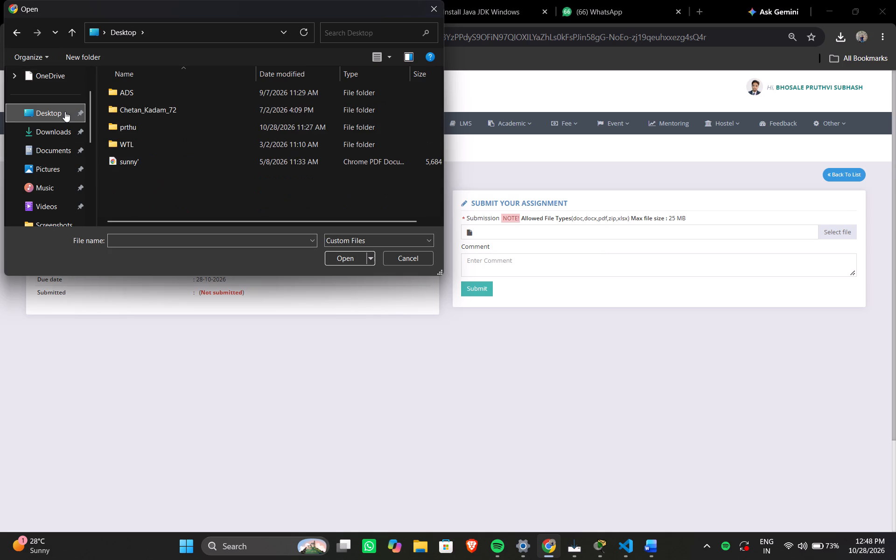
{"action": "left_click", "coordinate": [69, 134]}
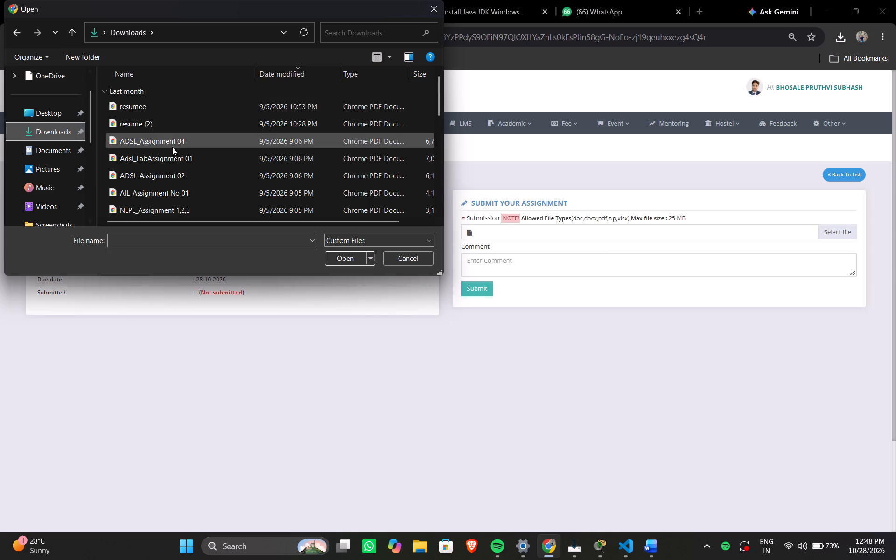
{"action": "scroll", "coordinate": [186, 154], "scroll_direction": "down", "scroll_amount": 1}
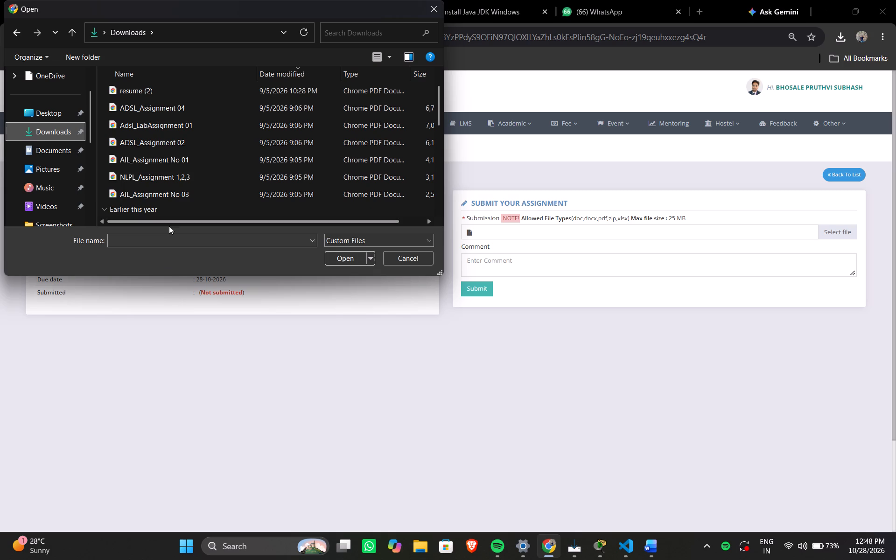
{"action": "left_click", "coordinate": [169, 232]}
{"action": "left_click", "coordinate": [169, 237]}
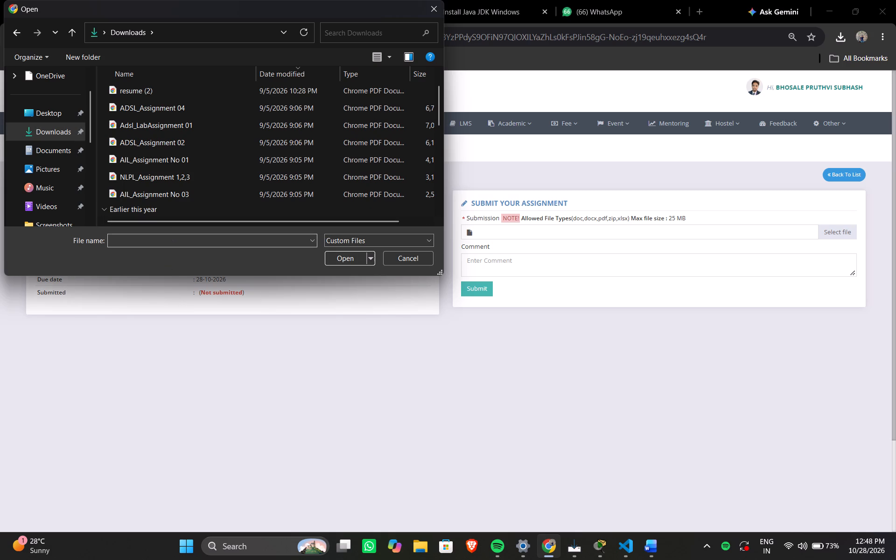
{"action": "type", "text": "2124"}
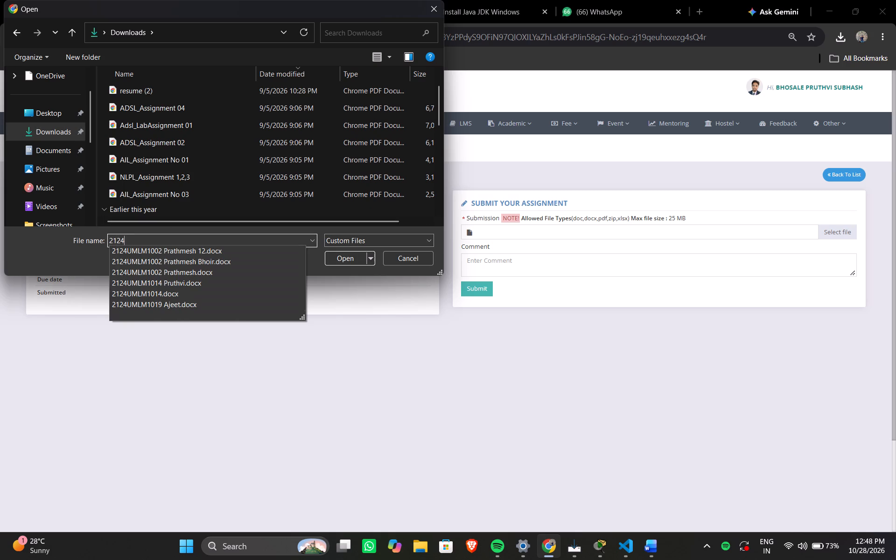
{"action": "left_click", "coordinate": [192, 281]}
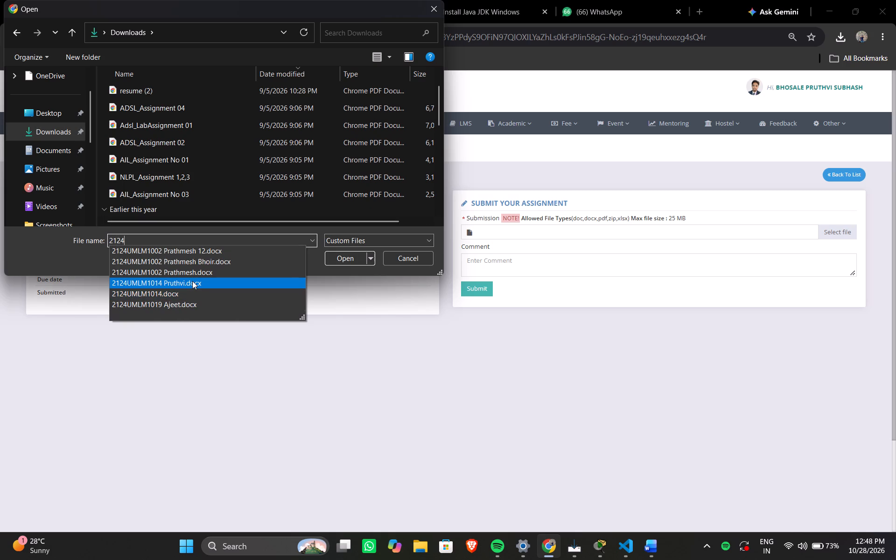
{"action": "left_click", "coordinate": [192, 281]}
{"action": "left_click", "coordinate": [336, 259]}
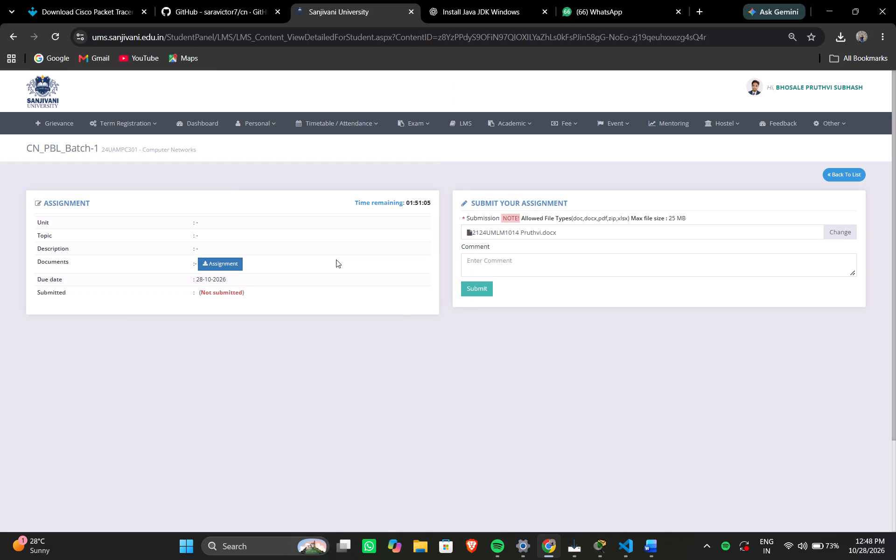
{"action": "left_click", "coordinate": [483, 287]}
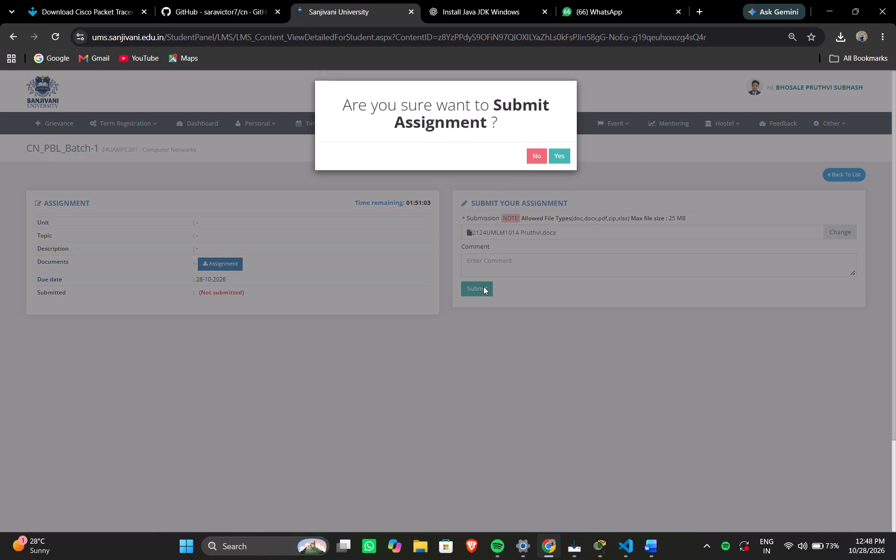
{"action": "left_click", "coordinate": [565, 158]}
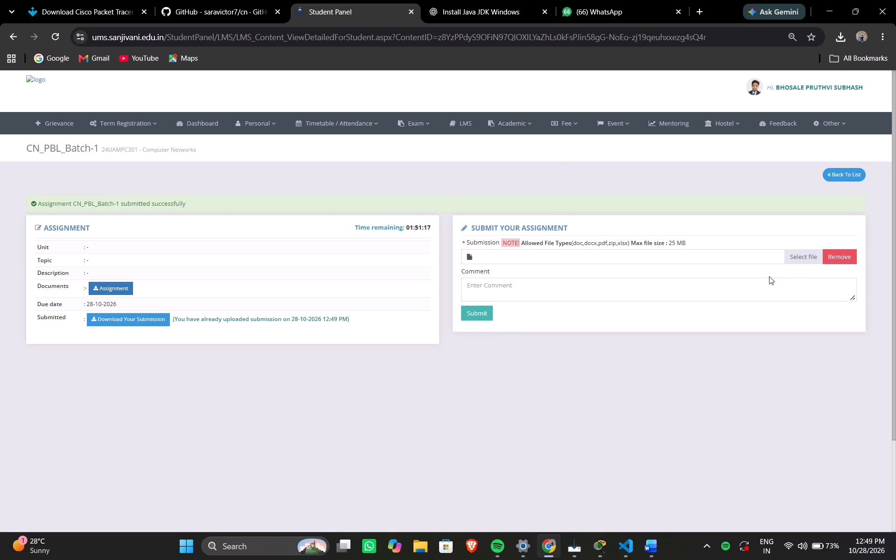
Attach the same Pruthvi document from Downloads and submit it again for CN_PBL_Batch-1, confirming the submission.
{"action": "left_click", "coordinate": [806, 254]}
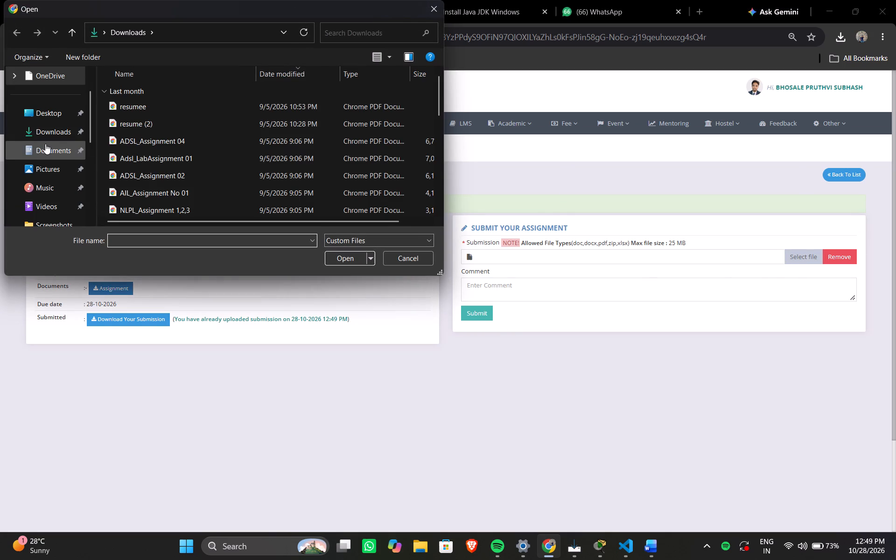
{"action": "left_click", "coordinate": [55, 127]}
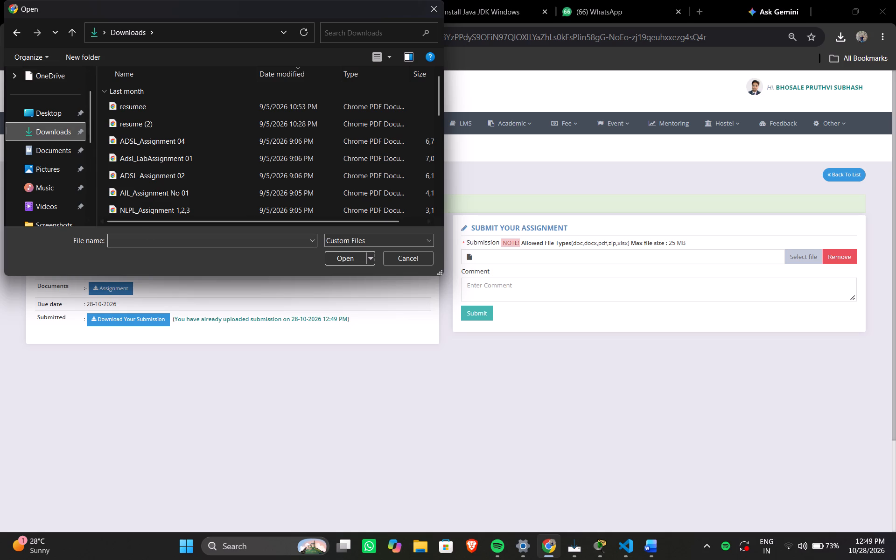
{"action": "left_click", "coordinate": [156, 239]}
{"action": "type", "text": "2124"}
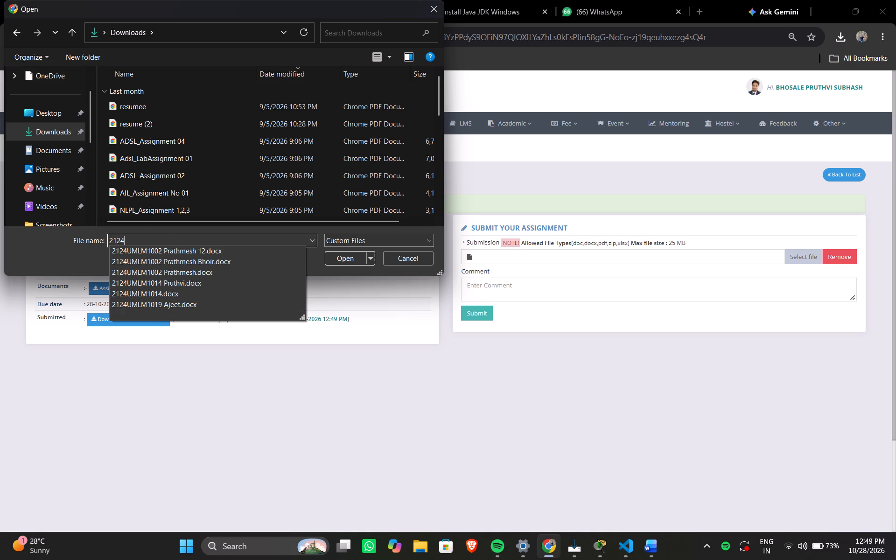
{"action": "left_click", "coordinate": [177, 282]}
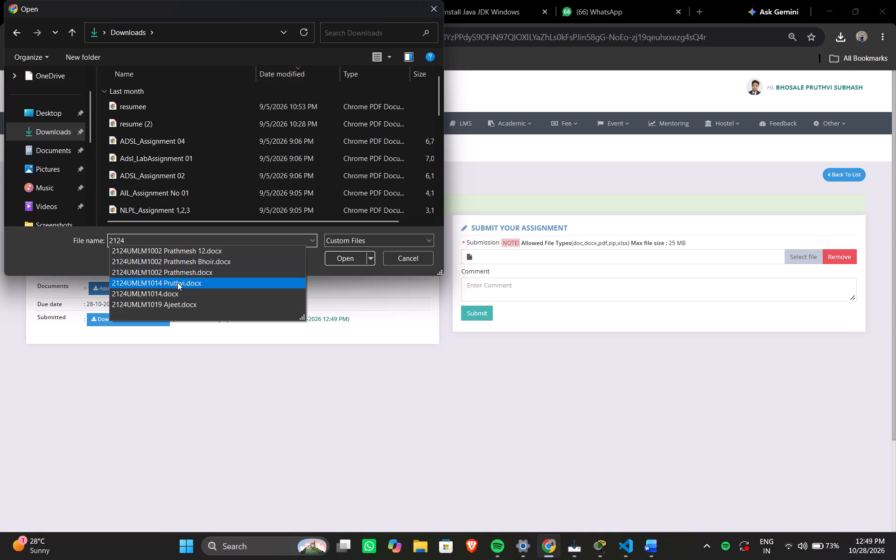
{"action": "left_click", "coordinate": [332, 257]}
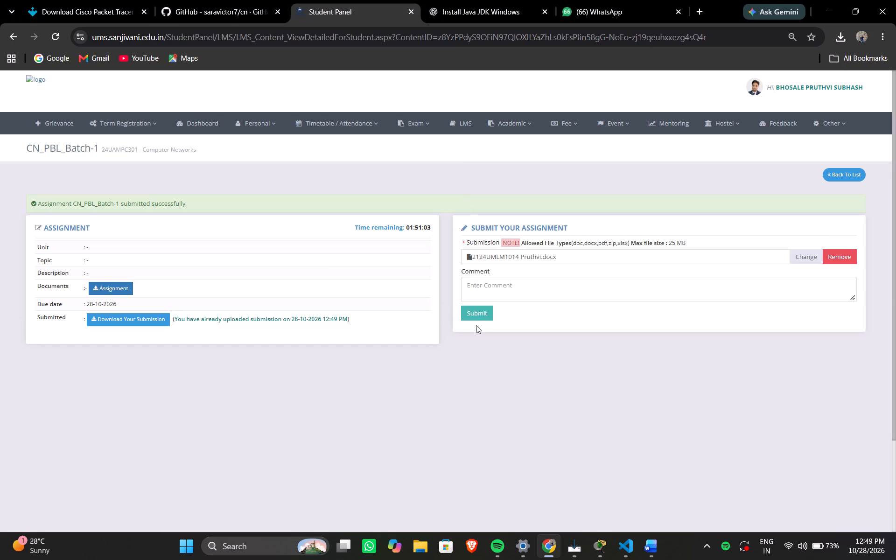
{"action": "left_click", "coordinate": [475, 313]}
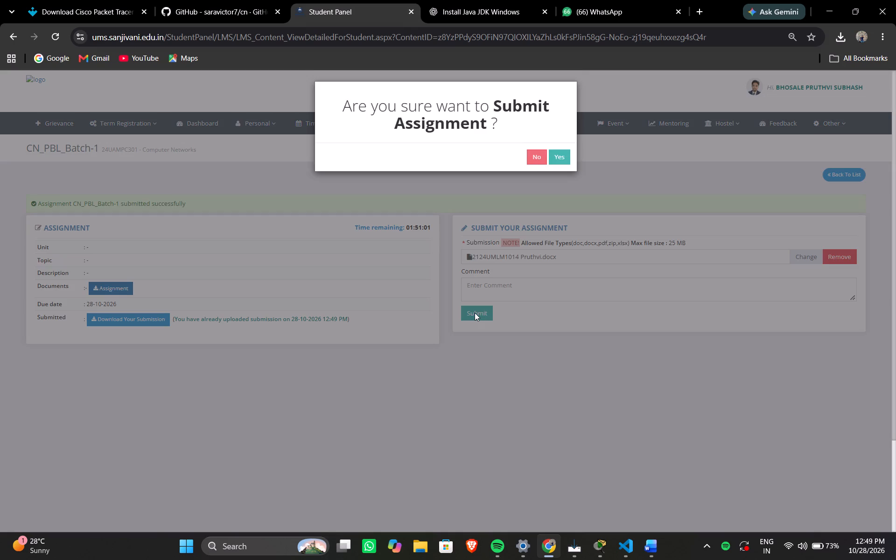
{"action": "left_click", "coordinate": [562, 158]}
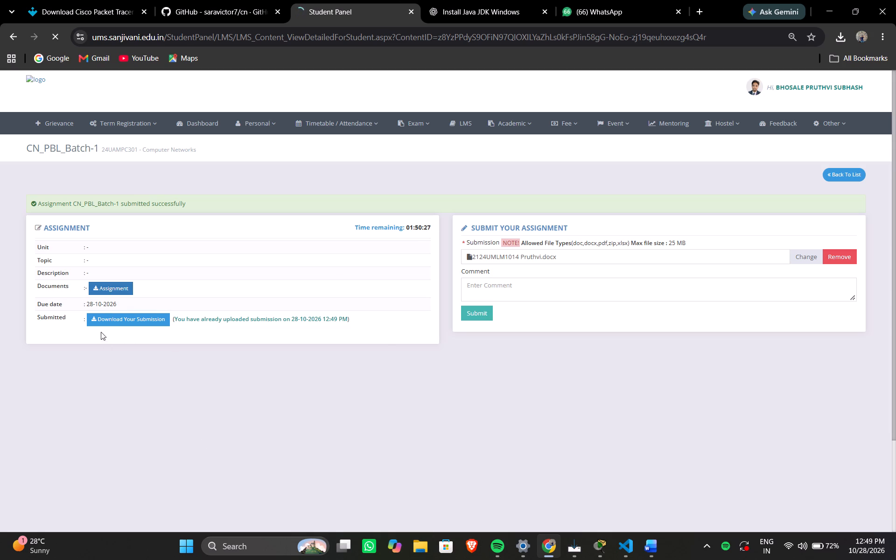
Try to download the submitted document from the CN_PBL_Batch-1 assignment page.
{"action": "double_click", "coordinate": [111, 315]}
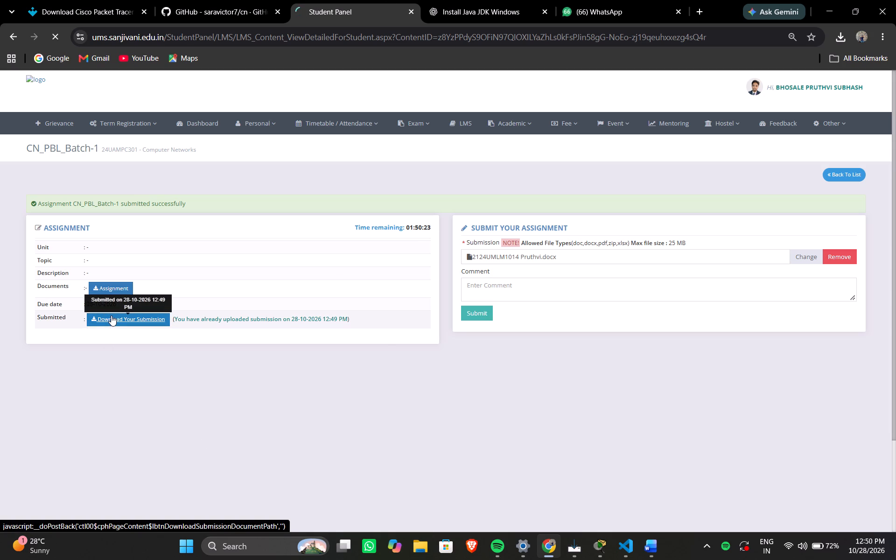
{"action": "left_click", "coordinate": [111, 315]}
{"action": "left_click", "coordinate": [121, 322]}
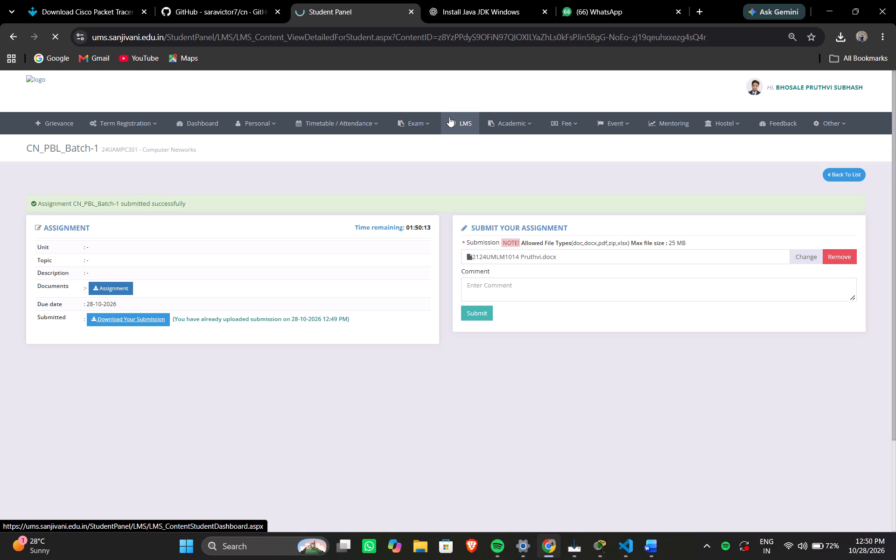
Look through the available Wi-Fi networks for an alternative to the Pruthvi connection.
{"action": "left_click", "coordinate": [786, 544]}
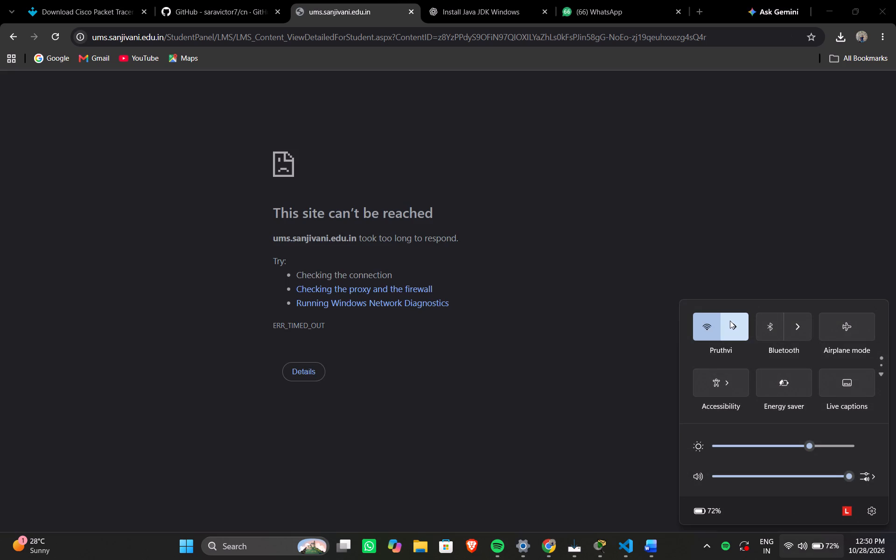
{"action": "left_click", "coordinate": [730, 321]}
{"action": "scroll", "coordinate": [734, 383], "scroll_direction": "down", "scroll_amount": 1}
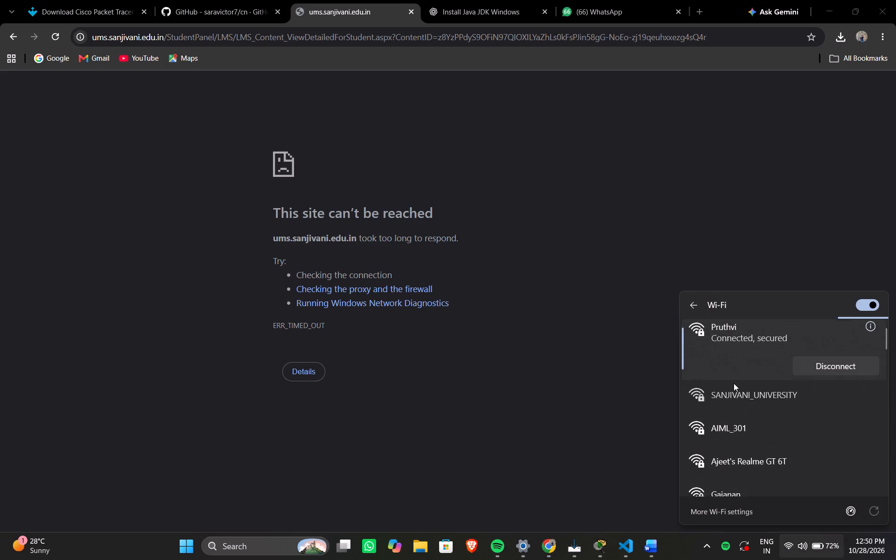
{"action": "scroll", "coordinate": [734, 383], "scroll_direction": "down", "scroll_amount": 4}
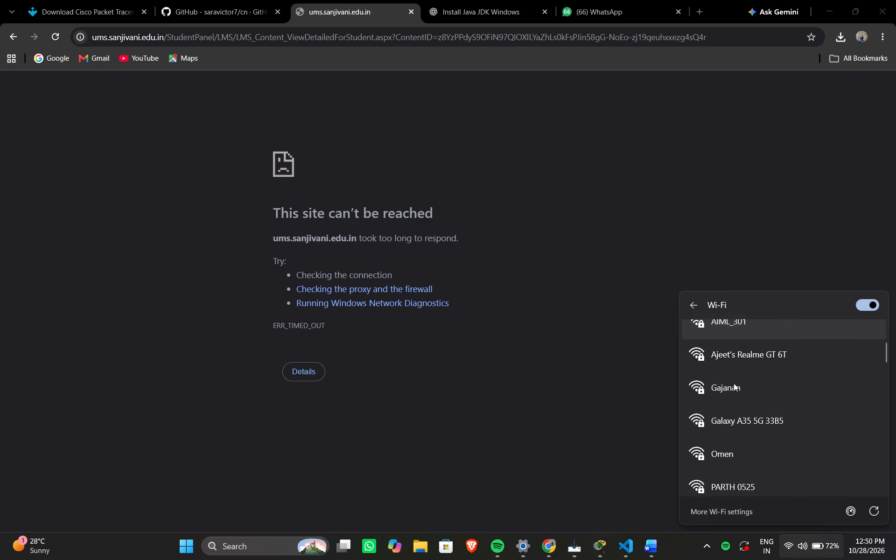
{"action": "scroll", "coordinate": [734, 383], "scroll_direction": "up", "scroll_amount": 3}
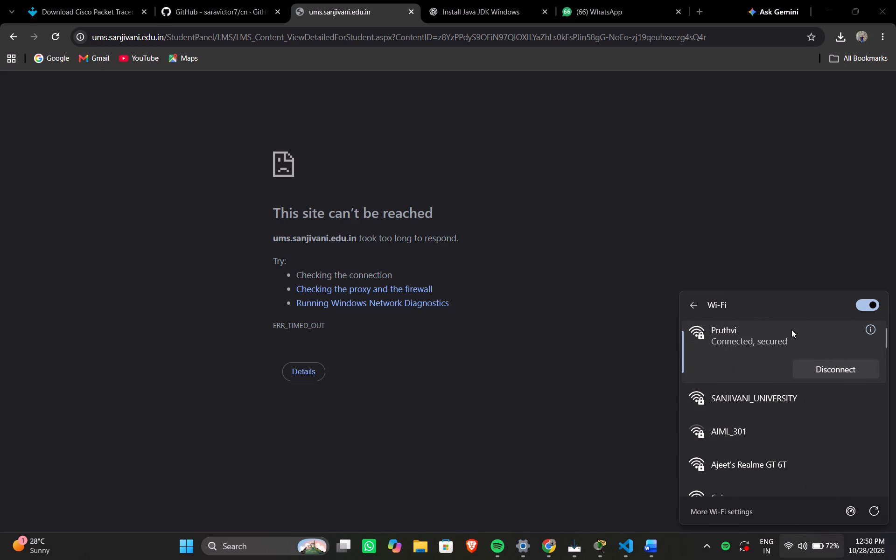
{"action": "scroll", "coordinate": [791, 329], "scroll_direction": "down", "scroll_amount": 6}
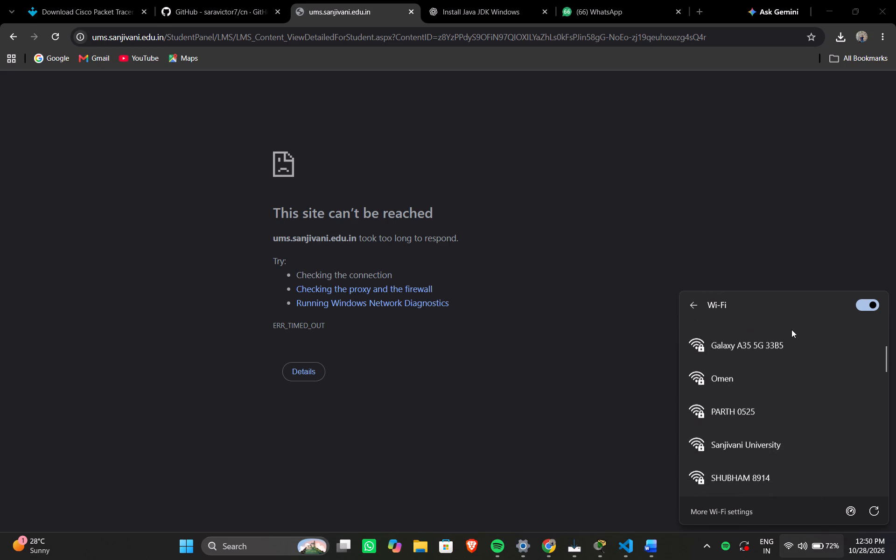
{"action": "scroll", "coordinate": [791, 329], "scroll_direction": "down", "scroll_amount": 9}
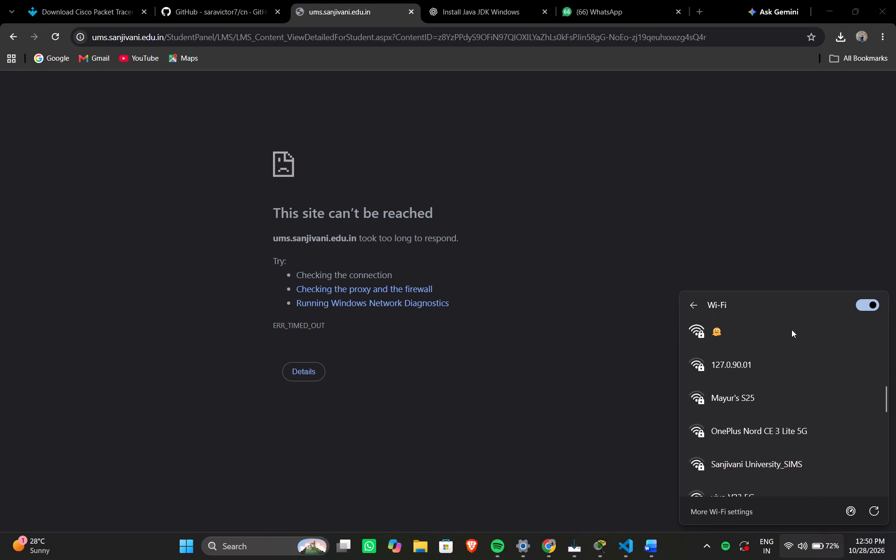
{"action": "scroll", "coordinate": [791, 329], "scroll_direction": "down", "scroll_amount": 13}
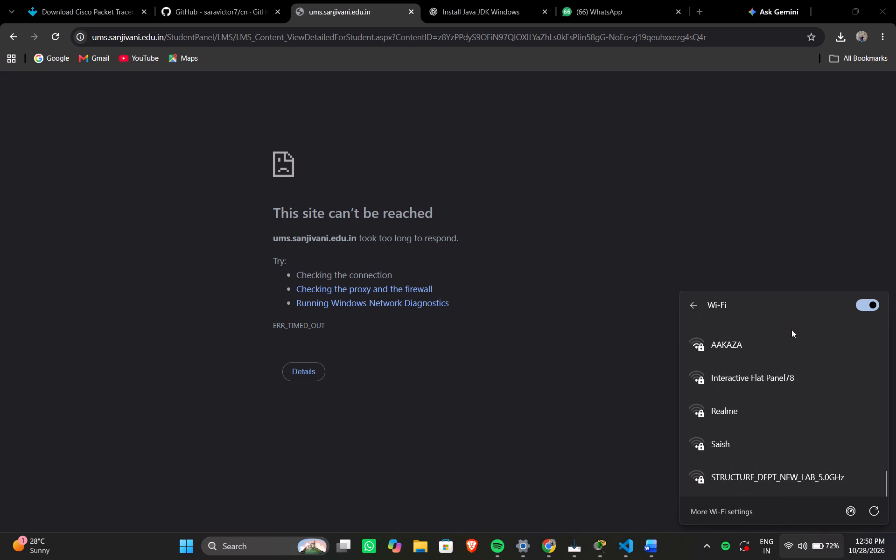
{"action": "scroll", "coordinate": [791, 329], "scroll_direction": "up", "scroll_amount": 7}
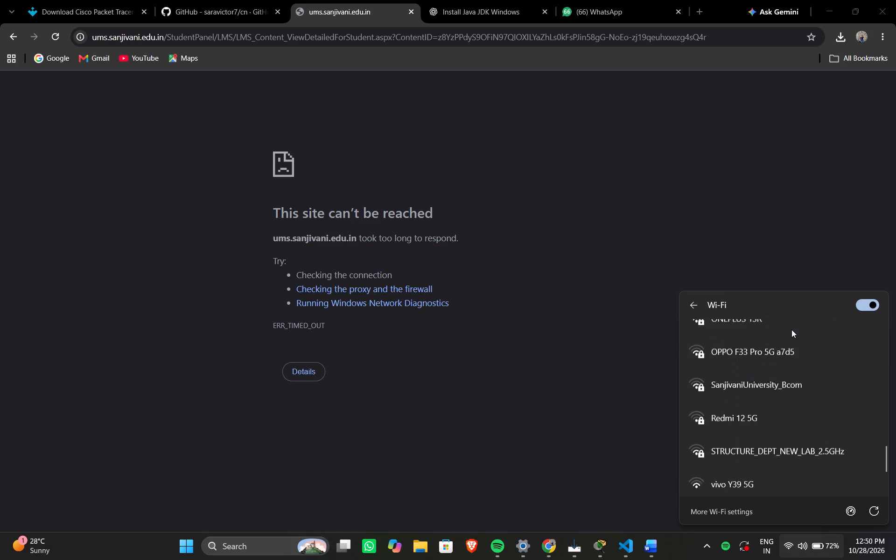
{"action": "scroll", "coordinate": [791, 329], "scroll_direction": "up", "scroll_amount": 13}
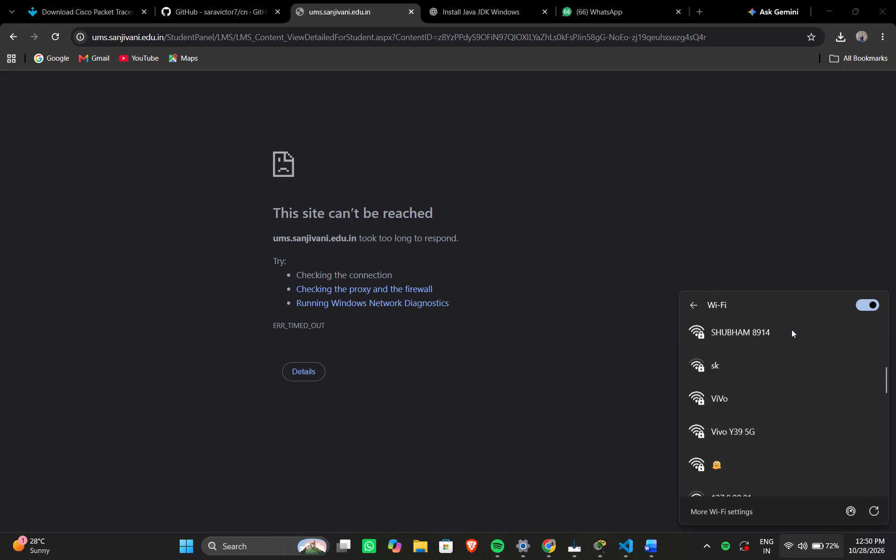
{"action": "scroll", "coordinate": [791, 329], "scroll_direction": "up", "scroll_amount": 11}
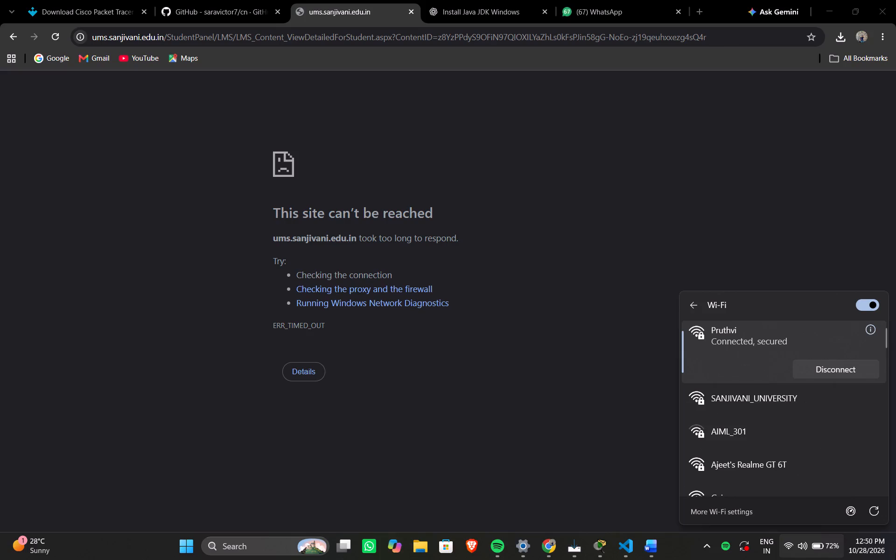
{"action": "left_click", "coordinate": [789, 559]}
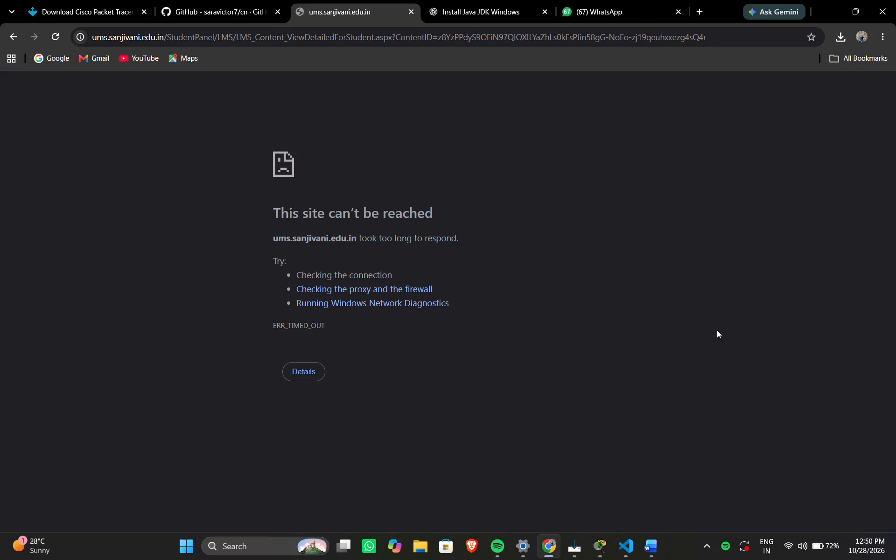
Open the system's Wi-Fi settings and restart Wi-Fi by switching it off and back on.
{"action": "left_click", "coordinate": [792, 546]}
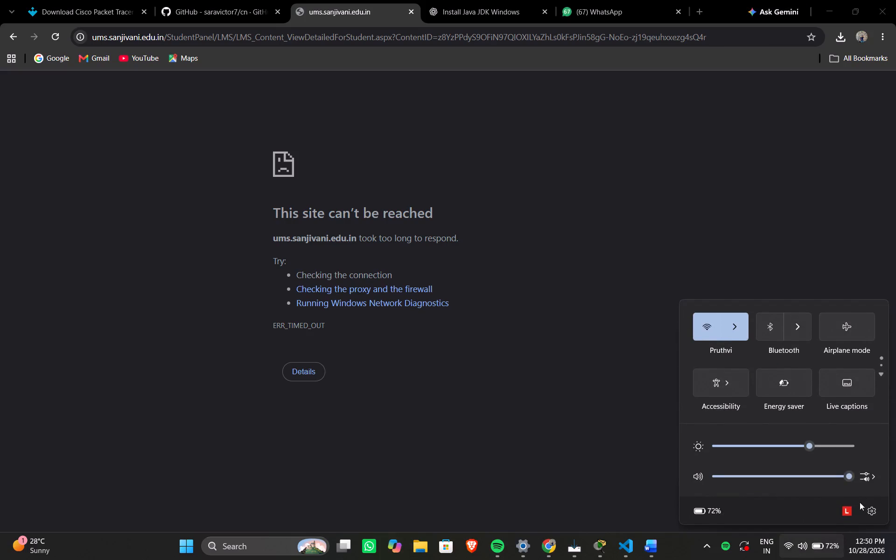
{"action": "left_click", "coordinate": [882, 515]}
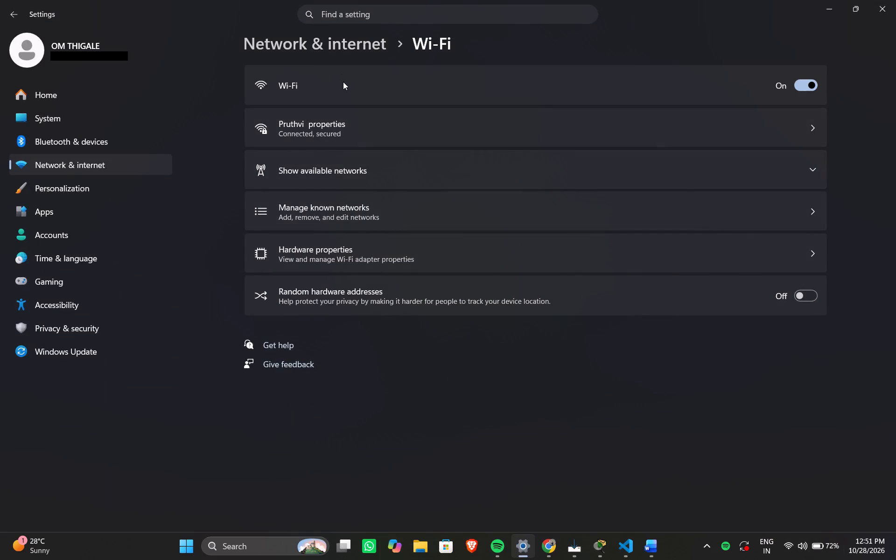
{"action": "left_click", "coordinate": [343, 82]}
{"action": "left_click", "coordinate": [343, 82]}
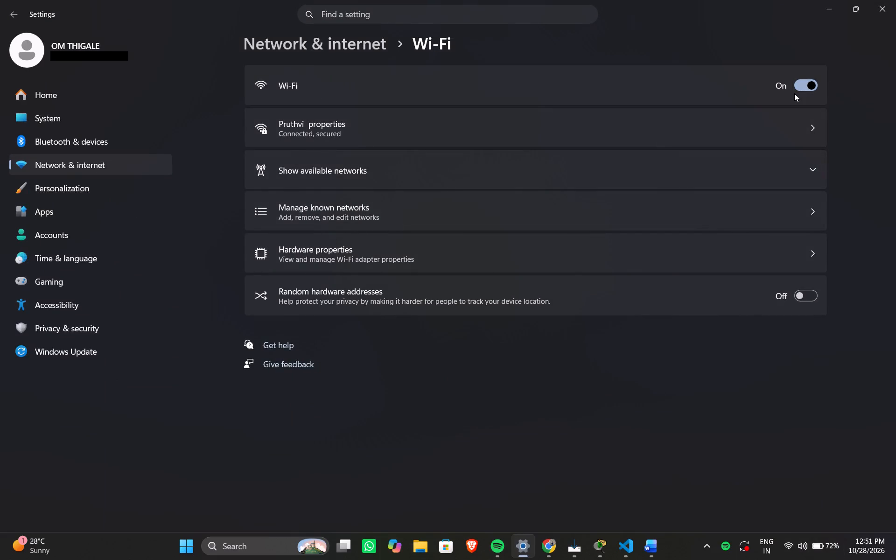
{"action": "left_click", "coordinate": [794, 93]}
{"action": "left_click", "coordinate": [794, 93]}
{"action": "left_click", "coordinate": [794, 93]}
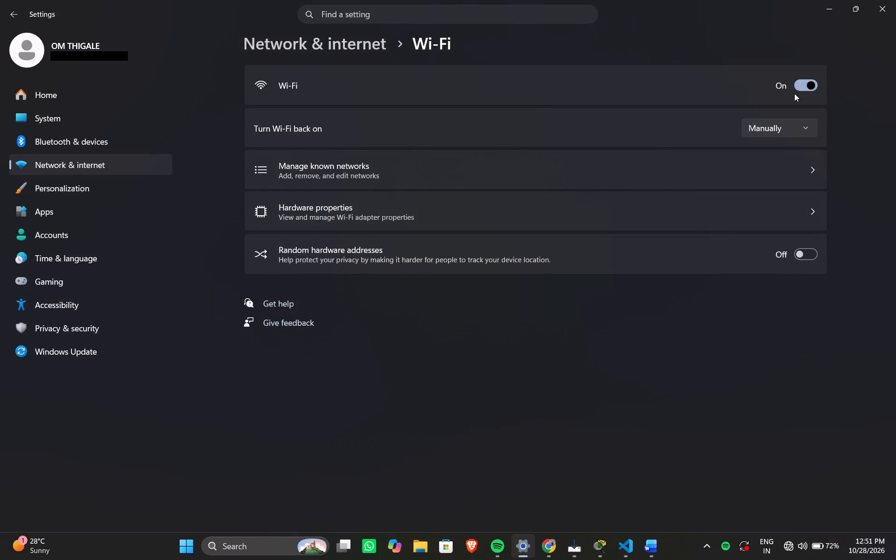
{"action": "left_click", "coordinate": [794, 93]}
{"action": "left_click", "coordinate": [794, 93]}
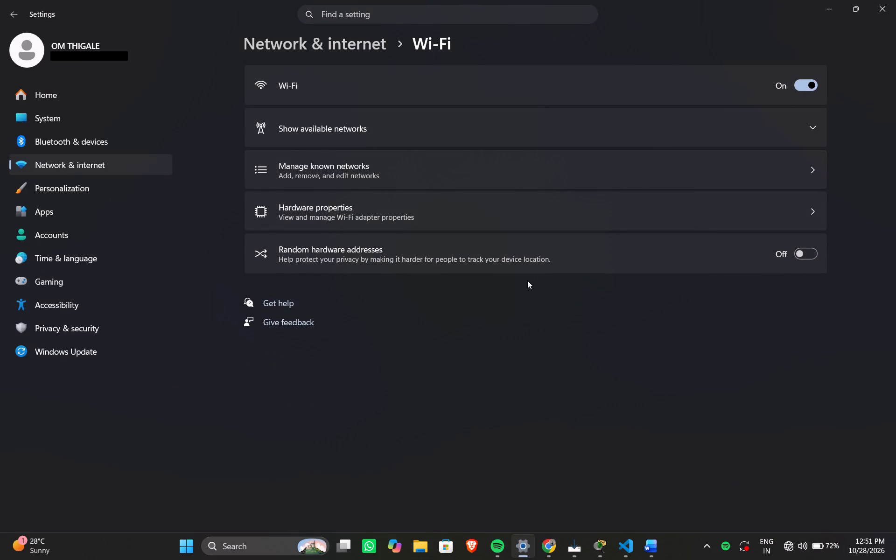
Connect to the APESKSHA 6624 Wi-Fi network from the available networks and minimise the Settings window.
{"action": "scroll", "coordinate": [527, 280], "scroll_direction": "down", "scroll_amount": 9}
{"action": "scroll", "coordinate": [527, 280], "scroll_direction": "up", "scroll_amount": 8}
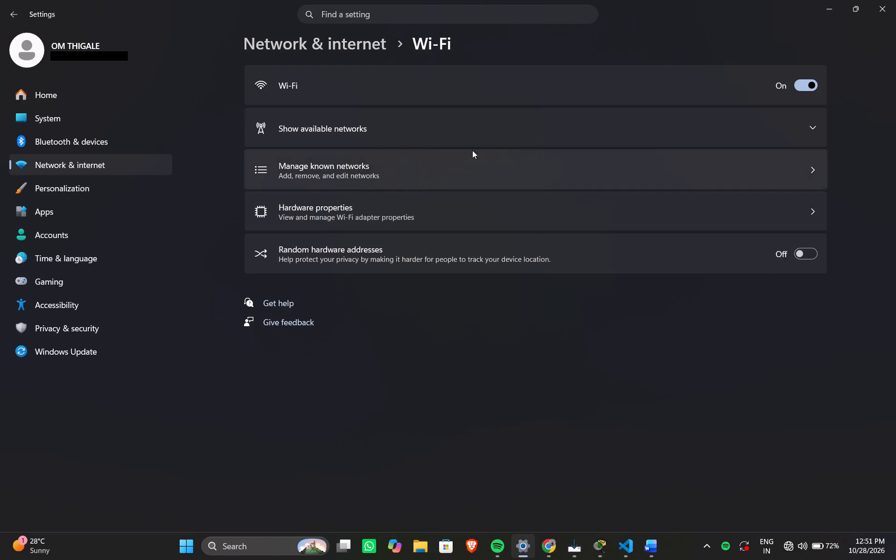
{"action": "left_click", "coordinate": [409, 116]}
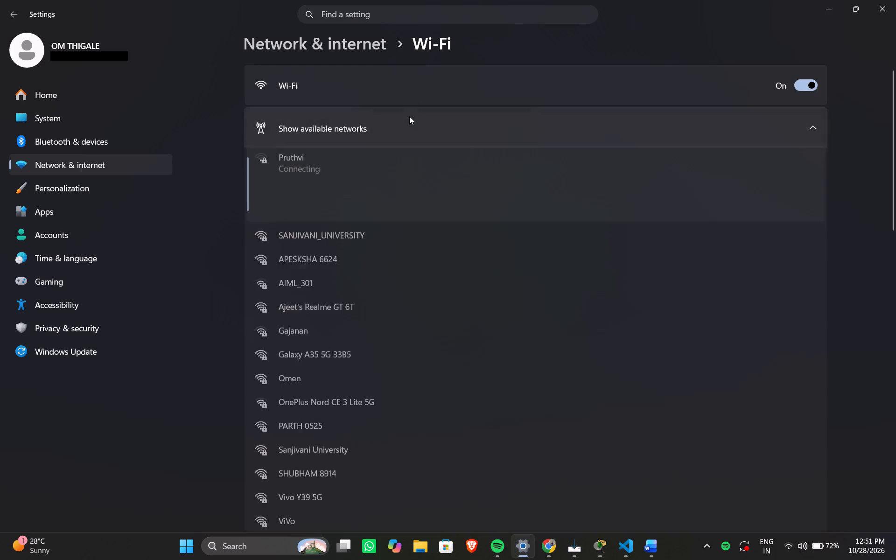
{"action": "left_click", "coordinate": [409, 116]}
{"action": "left_click", "coordinate": [409, 116]}
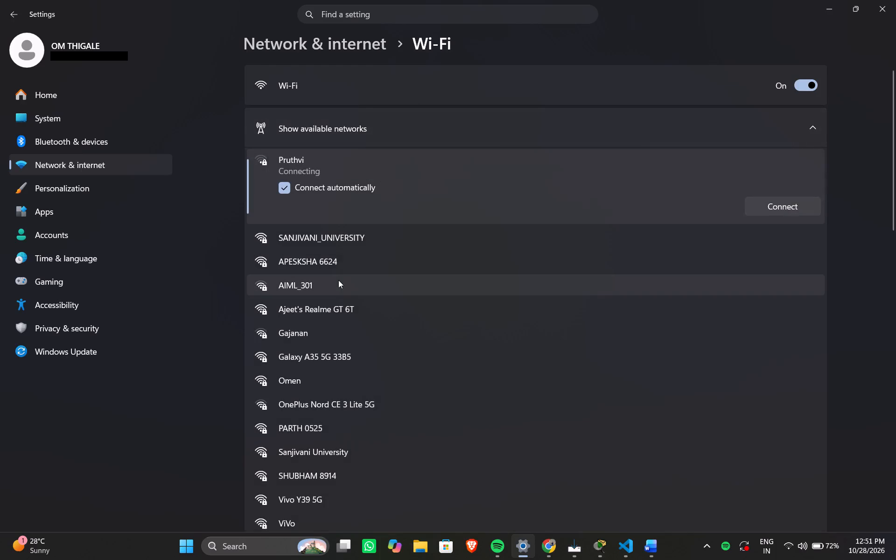
{"action": "left_click", "coordinate": [341, 262]}
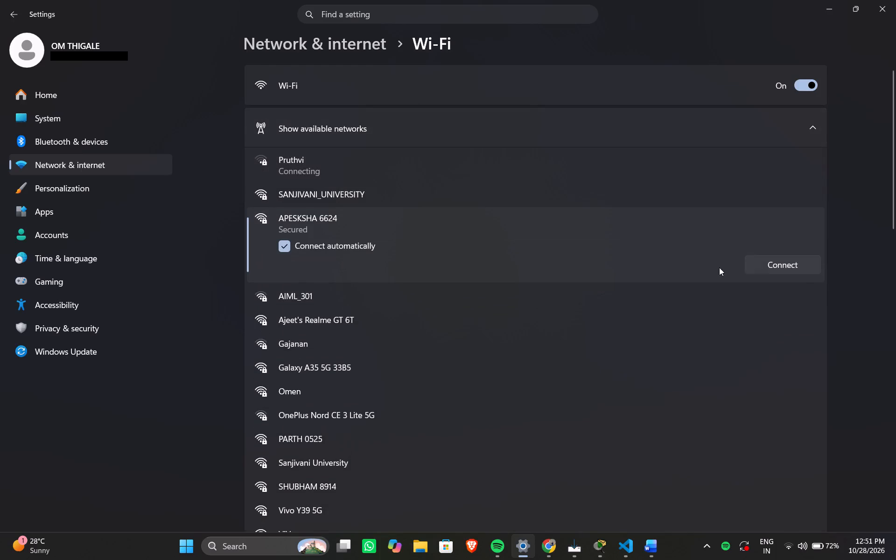
{"action": "left_click", "coordinate": [803, 268]}
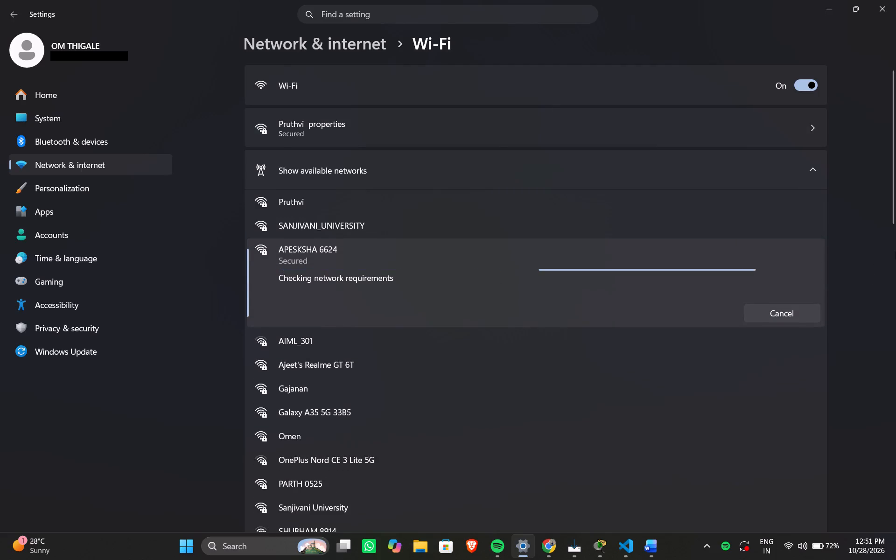
{"action": "left_click", "coordinate": [820, 1]}
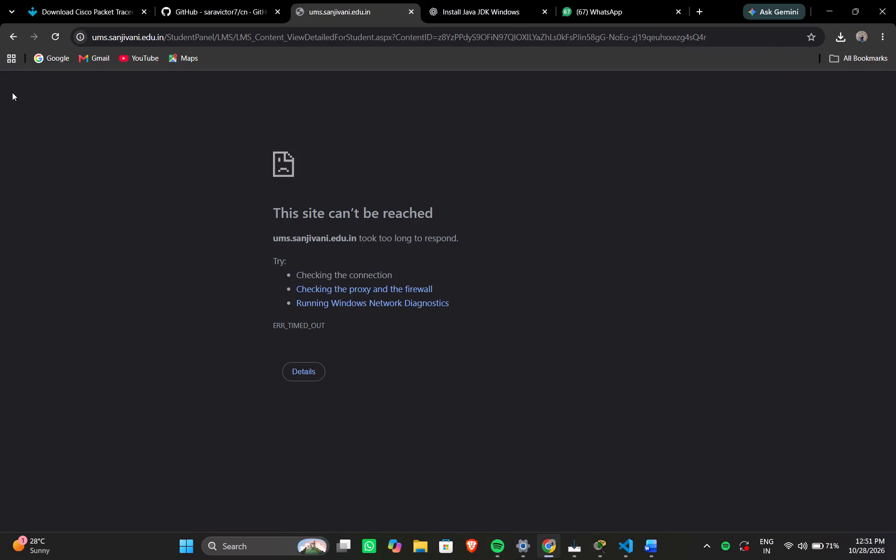
Reload the unreachable LMS page in Chrome and confirm the form resubmission to download the submitted document.
{"action": "left_click", "coordinate": [61, 36]}
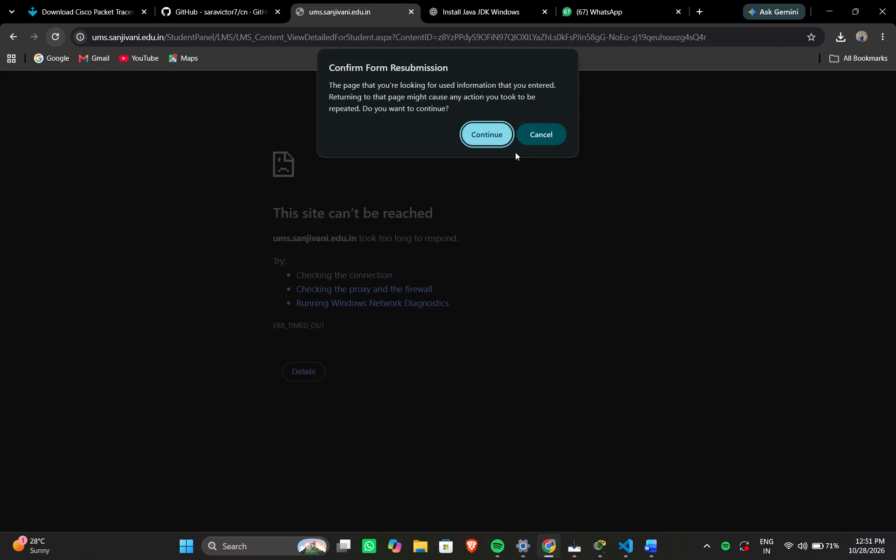
{"action": "left_click", "coordinate": [482, 127]}
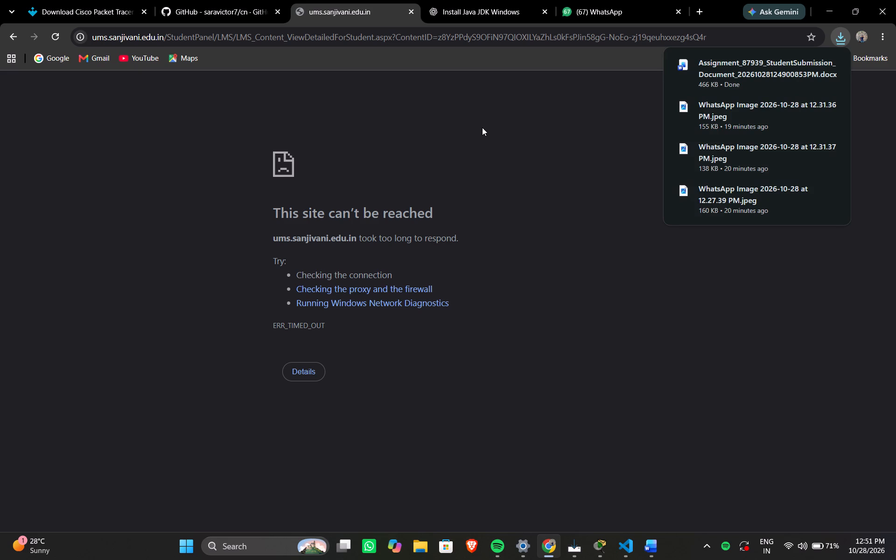
Open the newly downloaded submission document in Word to check it, and close it and the other open Word document.
{"action": "double_click", "coordinate": [690, 72]}
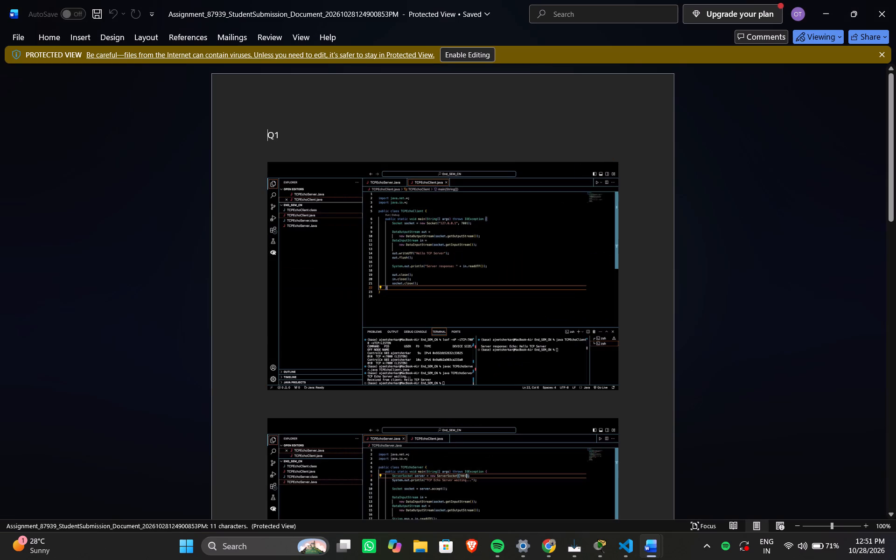
{"action": "left_click", "coordinate": [895, 1]}
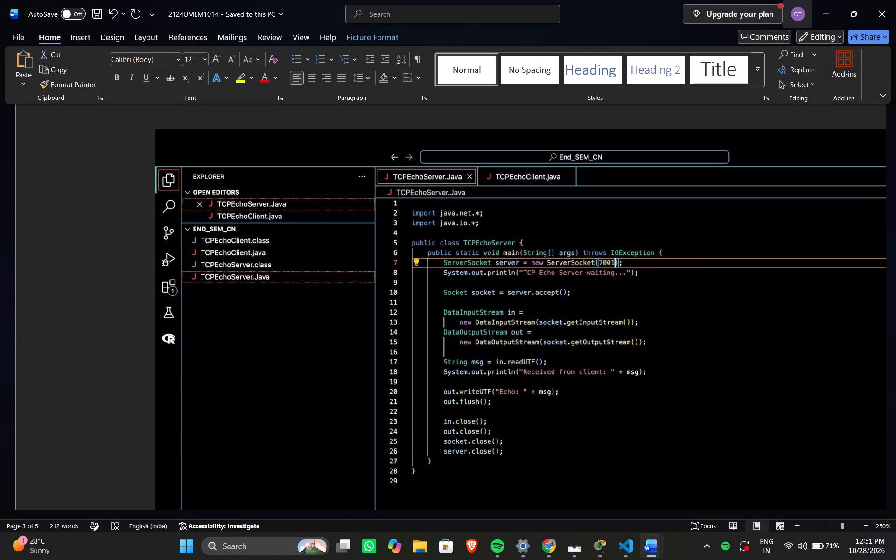
{"action": "left_click", "coordinate": [895, 0]}
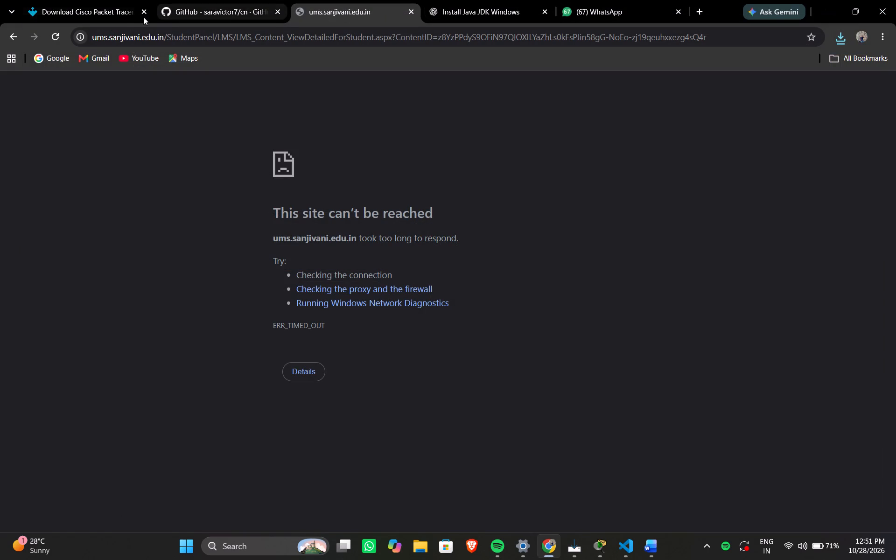
Reload the portal, go back to the CN_PBL_Batch-1 page, download the submission again and view it in Word before returning to the browser.
{"action": "left_click", "coordinate": [55, 42]}
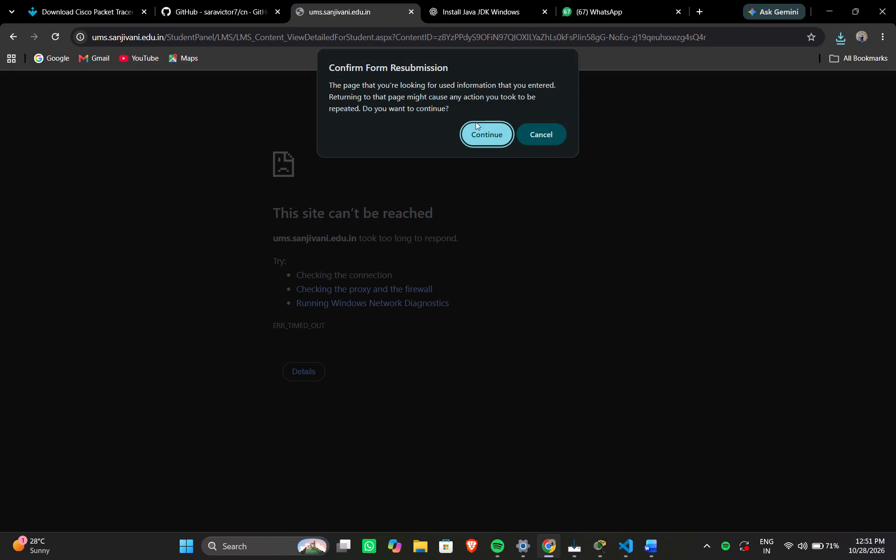
{"action": "left_click", "coordinate": [477, 130]}
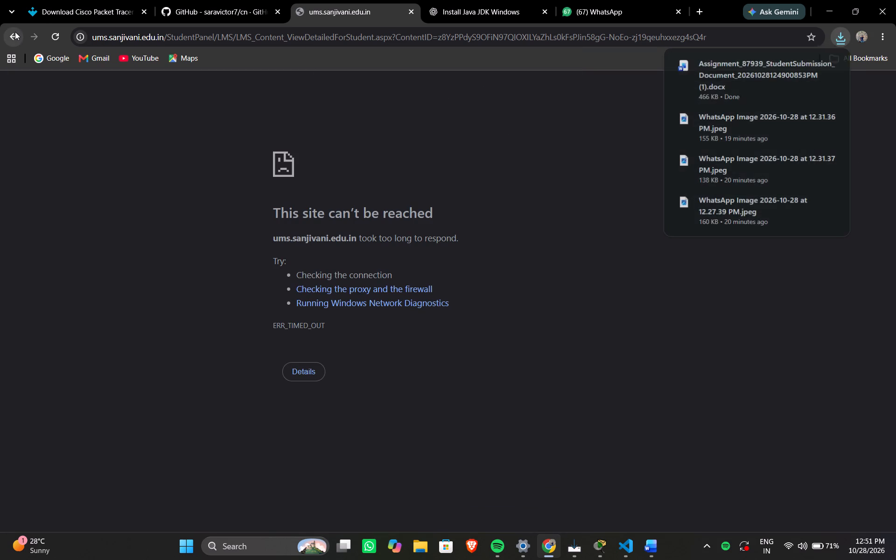
{"action": "left_click", "coordinate": [15, 32]}
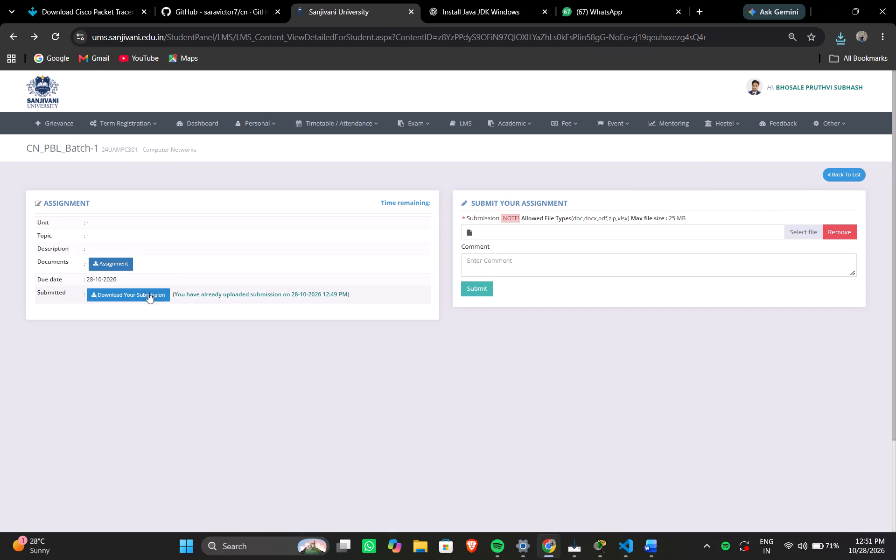
{"action": "left_click", "coordinate": [149, 292]}
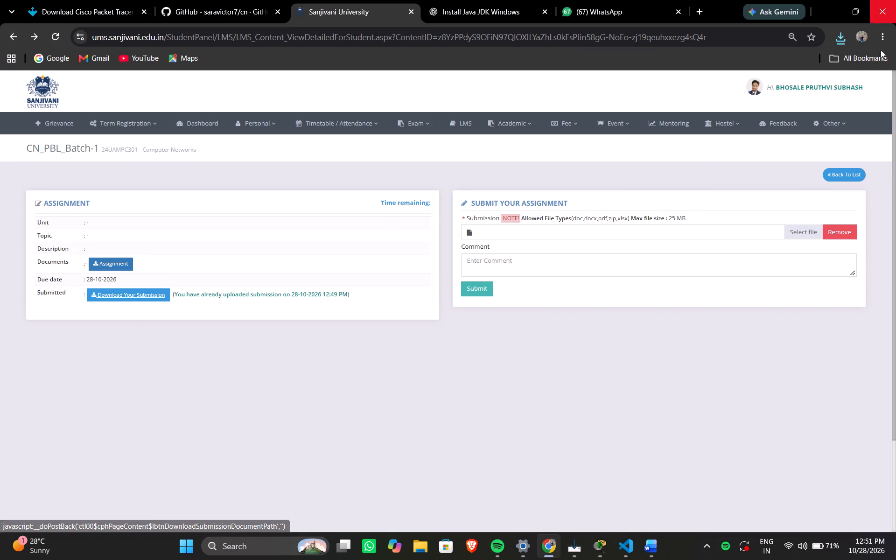
{"action": "left_click", "coordinate": [839, 41]}
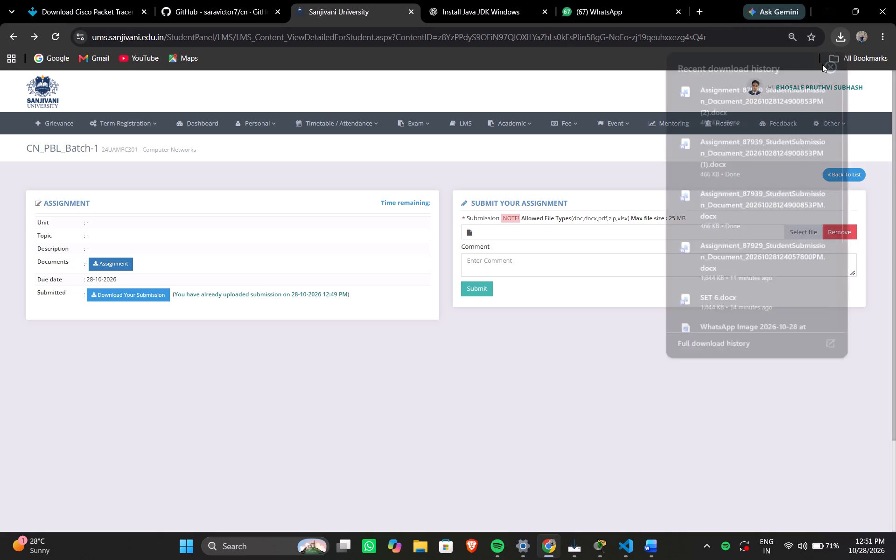
{"action": "double_click", "coordinate": [787, 91]}
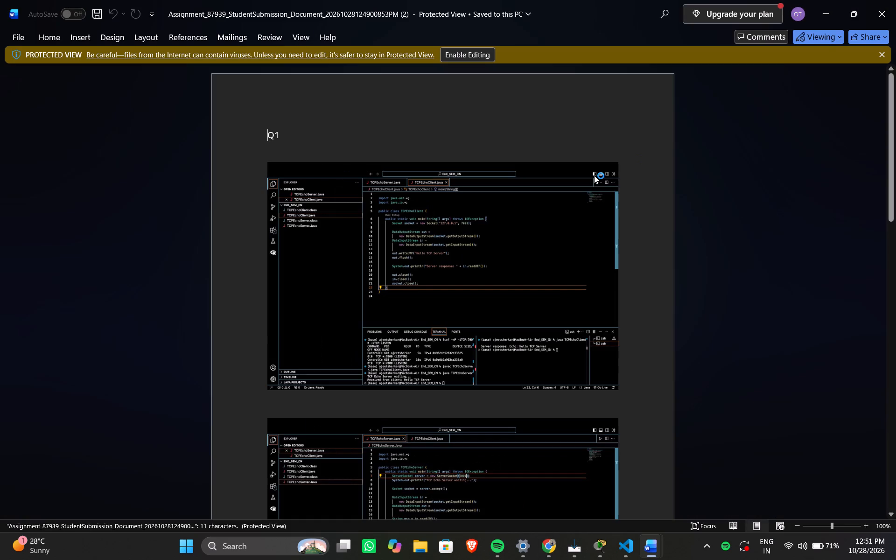
{"action": "left_click", "coordinate": [895, 0]}
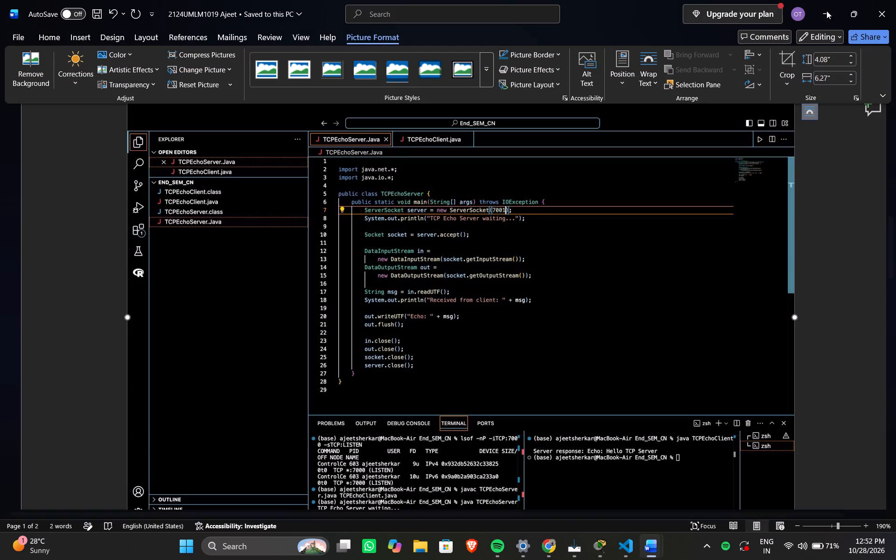
{"action": "left_click", "coordinate": [895, 0]}
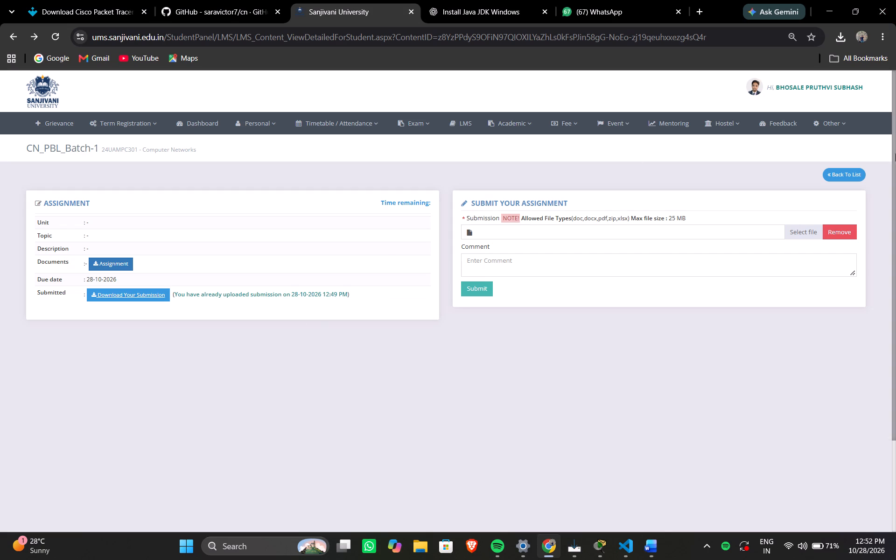
Remove the uploaded document from the CN_PBL_Batch-1 submission.
{"action": "left_click", "coordinate": [833, 237]}
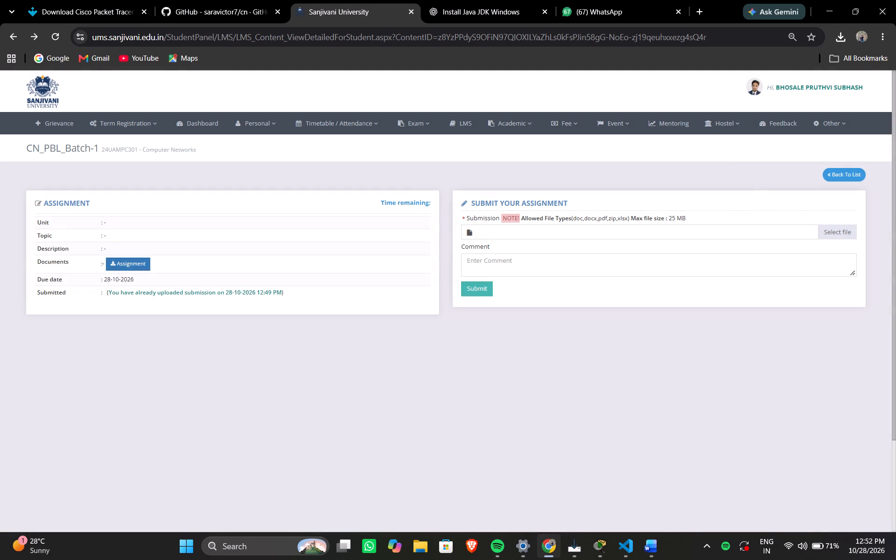
Attach the Downloads .docx named with only this student's ID (no first name) and submit it for CN_PBL_Batch-1, confirming the submission.
{"action": "left_click", "coordinate": [833, 233]}
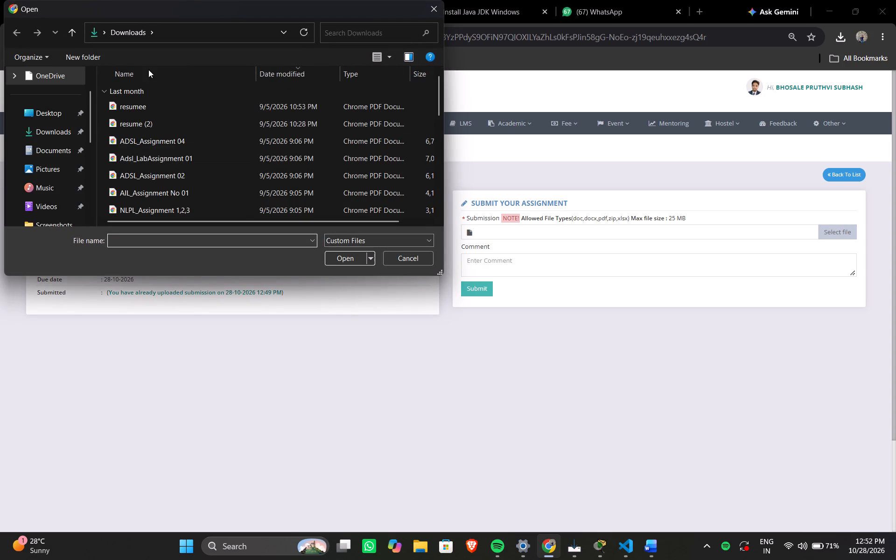
{"action": "left_click", "coordinate": [50, 158]}
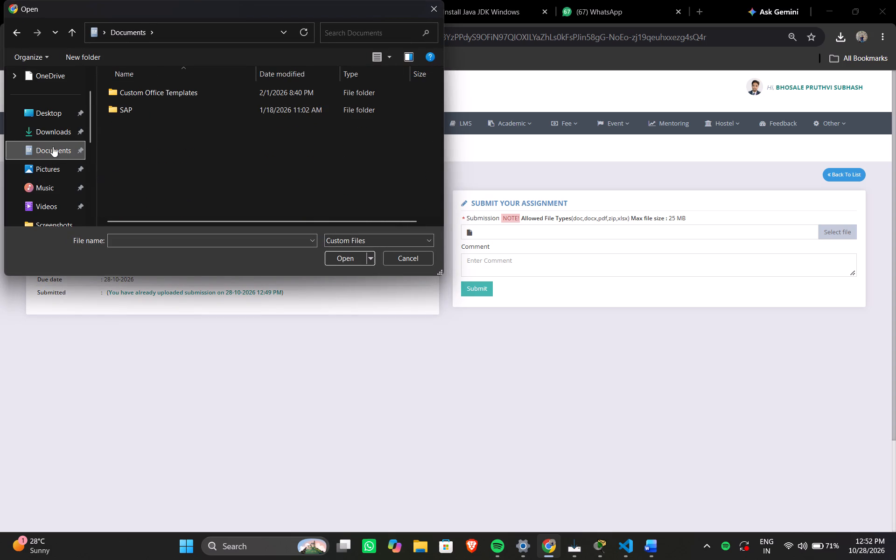
{"action": "left_click", "coordinate": [55, 123]}
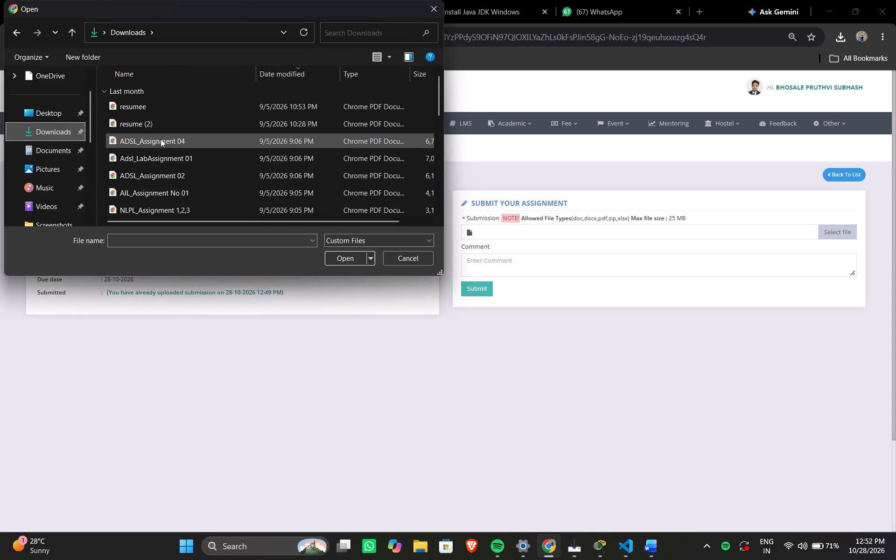
{"action": "scroll", "coordinate": [161, 139], "scroll_direction": "down", "scroll_amount": 1}
{"action": "left_click", "coordinate": [146, 238]}
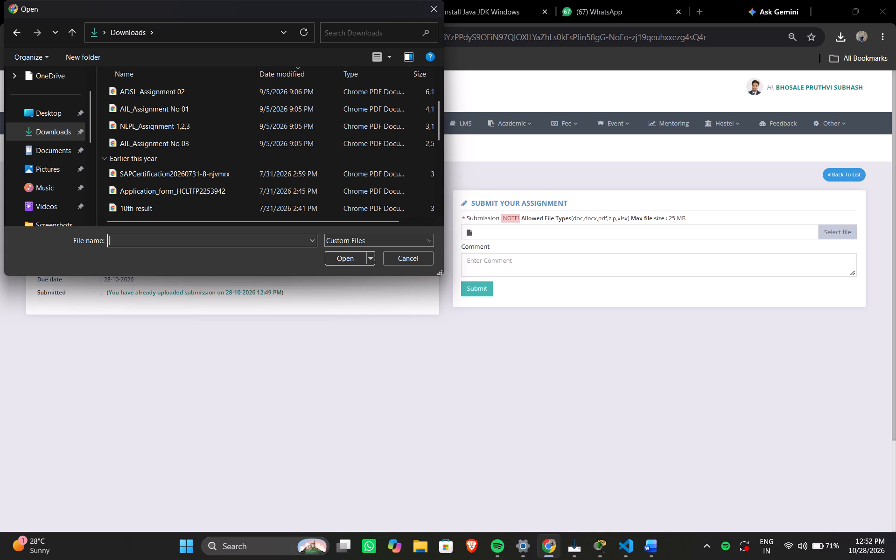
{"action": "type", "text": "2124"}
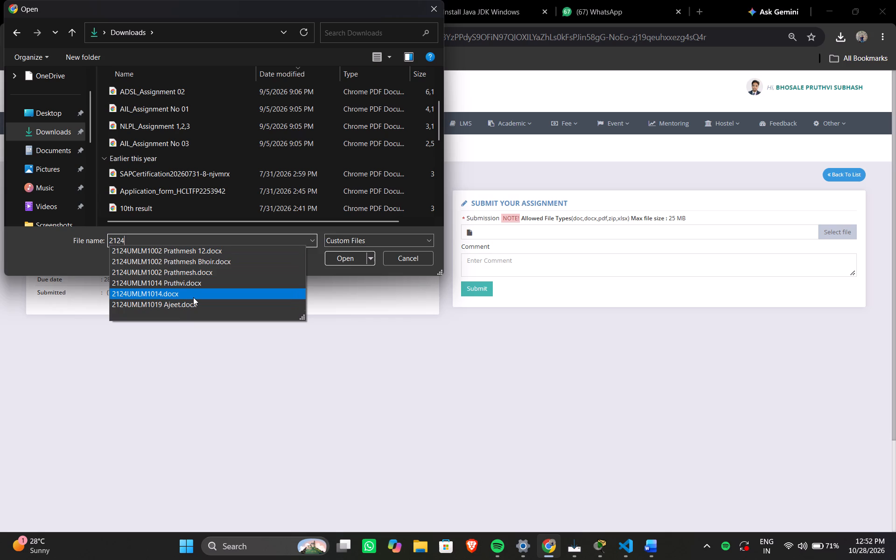
{"action": "left_click", "coordinate": [193, 297]}
{"action": "left_click", "coordinate": [193, 297]}
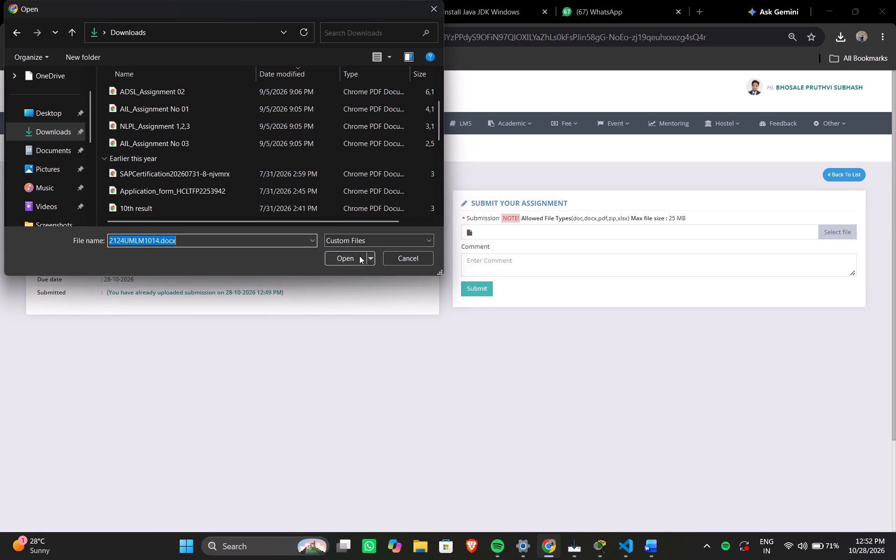
{"action": "left_click", "coordinate": [359, 256]}
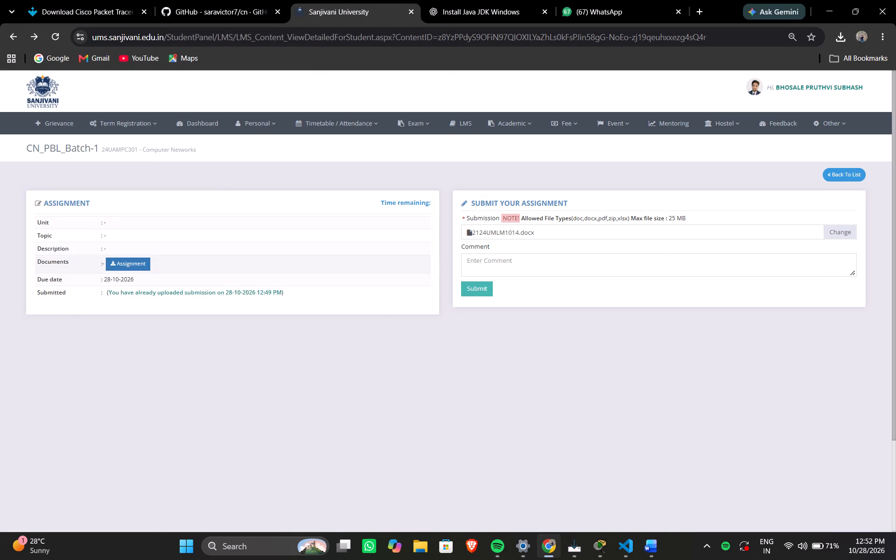
{"action": "left_click", "coordinate": [479, 280]}
{"action": "left_click_drag", "start_coordinate": [479, 280], "coordinate": [479, 285]}
{"action": "left_click", "coordinate": [479, 285]}
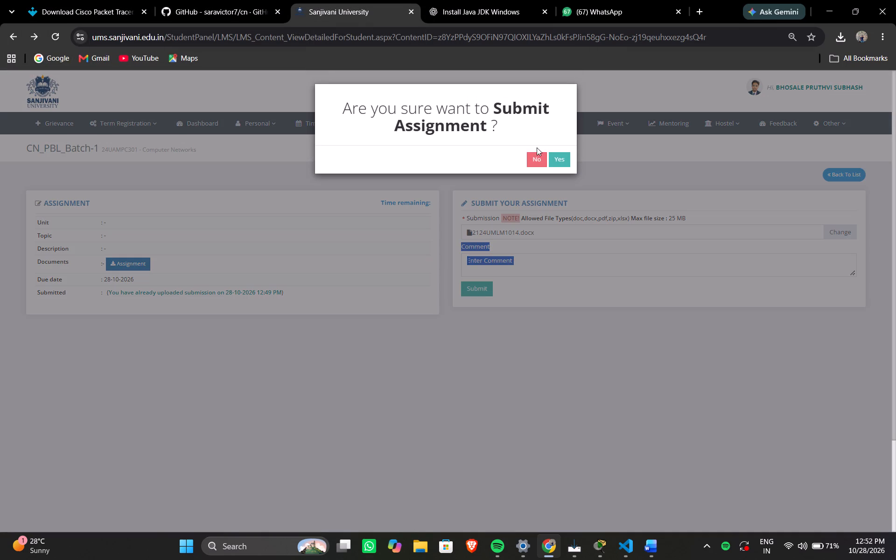
{"action": "left_click", "coordinate": [560, 158]}
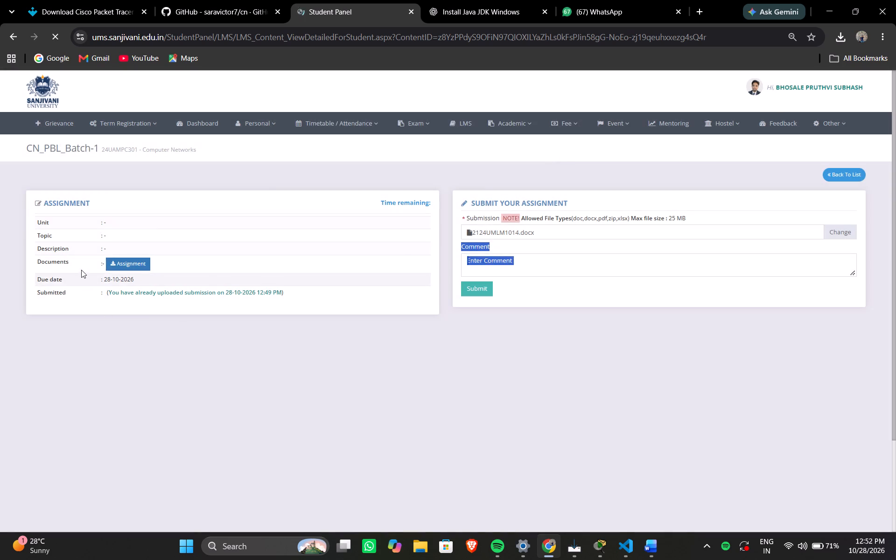
Download the submitted CN_PBL_Batch-1 document, open it in Word to examine its contents, and close it.
{"action": "left_click", "coordinate": [123, 316]}
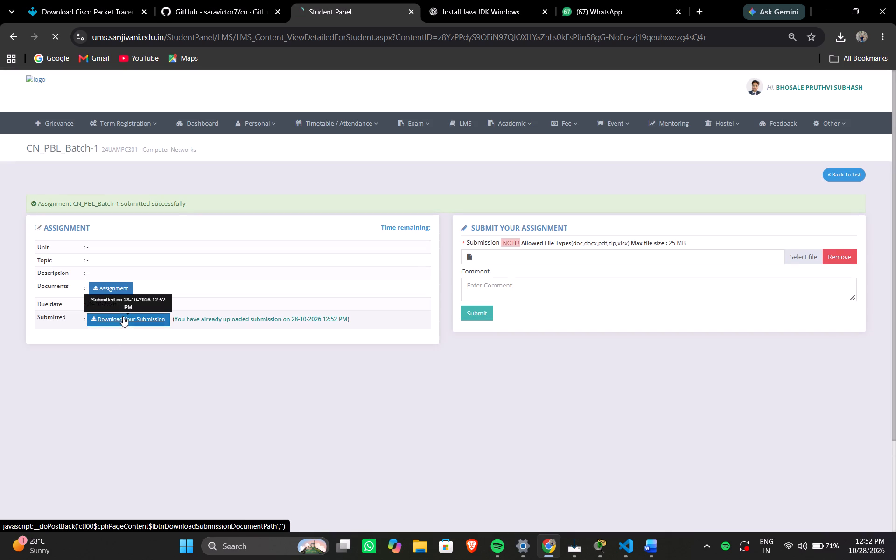
{"action": "double_click", "coordinate": [837, 40]}
{"action": "left_click", "coordinate": [837, 40]}
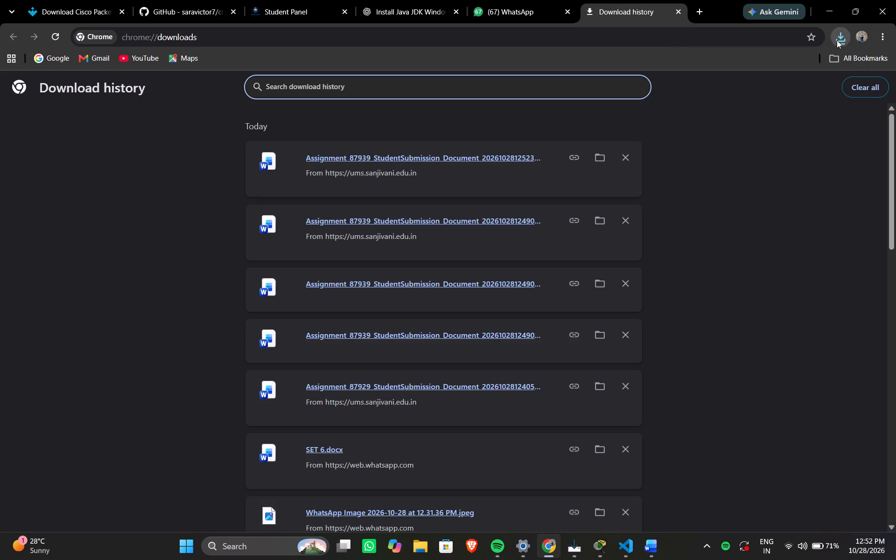
{"action": "double_click", "coordinate": [756, 109]}
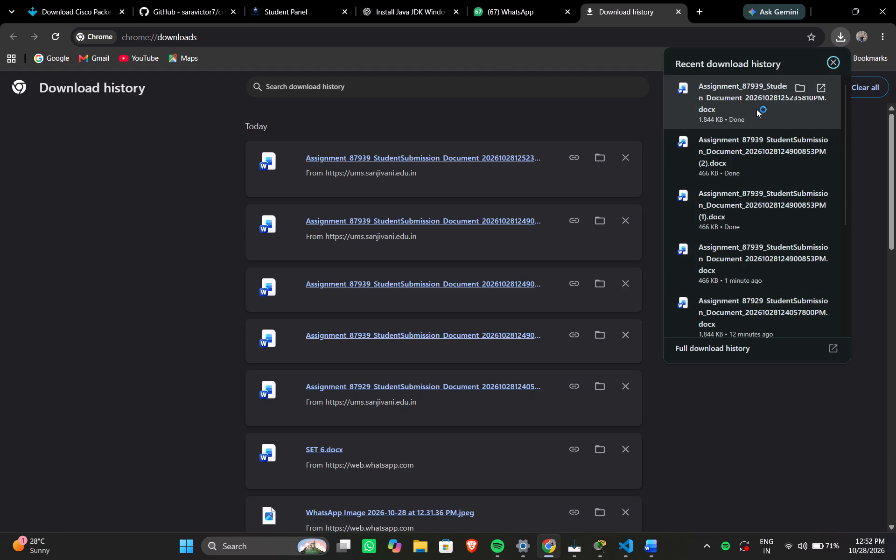
{"action": "scroll", "coordinate": [437, 247], "scroll_direction": "down", "scroll_amount": 6}
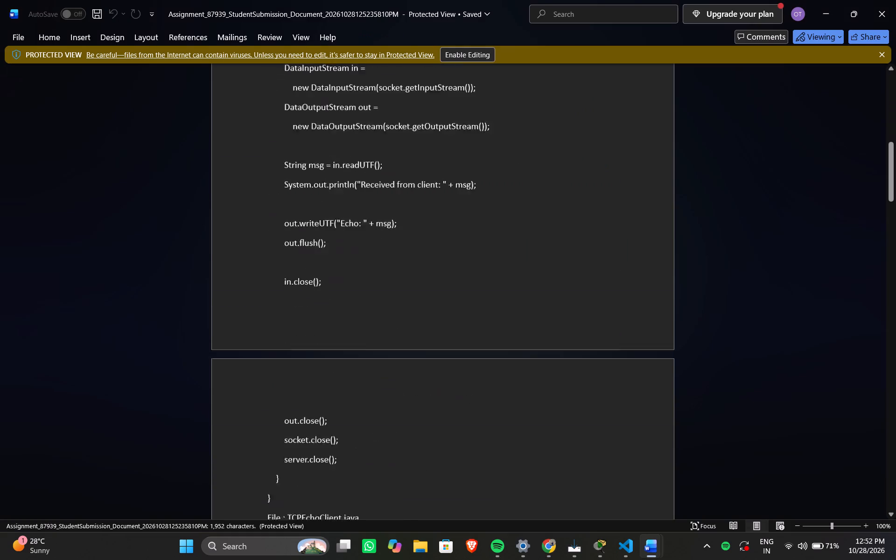
{"action": "scroll", "coordinate": [437, 247], "scroll_direction": "up", "scroll_amount": 16}
{"action": "scroll", "coordinate": [437, 247], "scroll_direction": "down", "scroll_amount": 8}
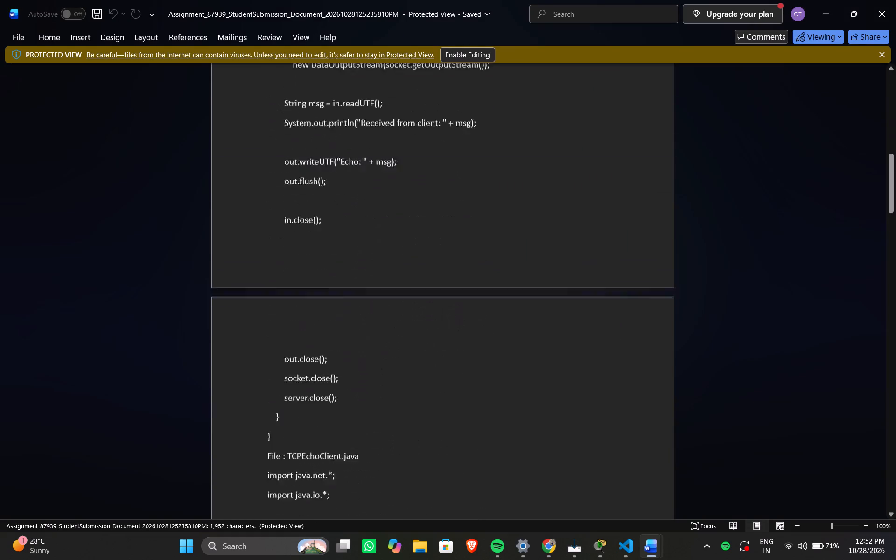
{"action": "scroll", "coordinate": [437, 247], "scroll_direction": "down", "scroll_amount": 15}
{"action": "scroll", "coordinate": [437, 247], "scroll_direction": "up", "scroll_amount": 17}
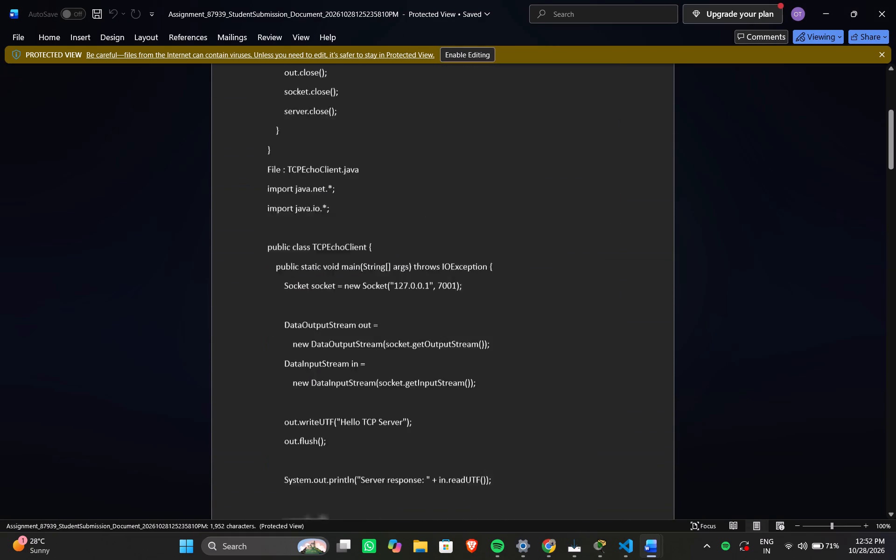
{"action": "scroll", "coordinate": [437, 247], "scroll_direction": "up", "scroll_amount": 5}
{"action": "left_click", "coordinate": [884, 0]}
{"action": "left_click", "coordinate": [884, 0]}
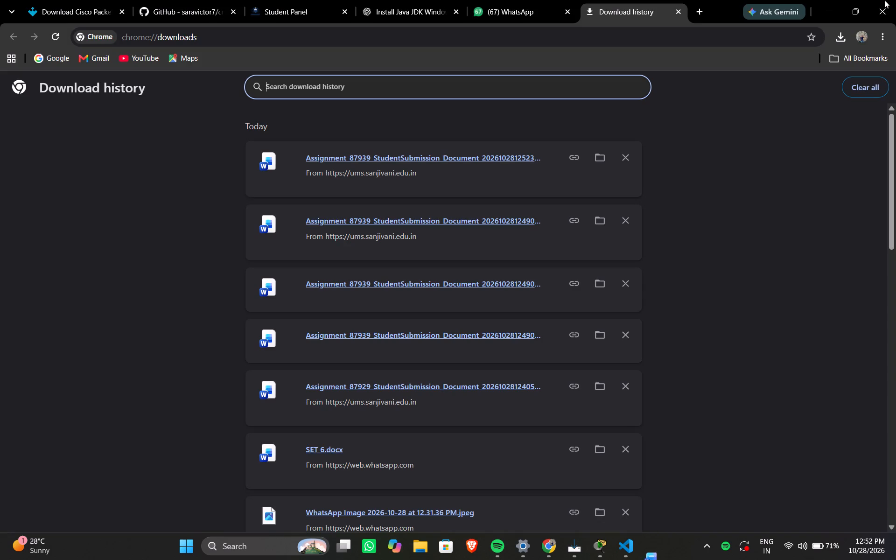
Close the browser and Visual Studio Code to return to the desktop.
{"action": "left_click", "coordinate": [884, 0]}
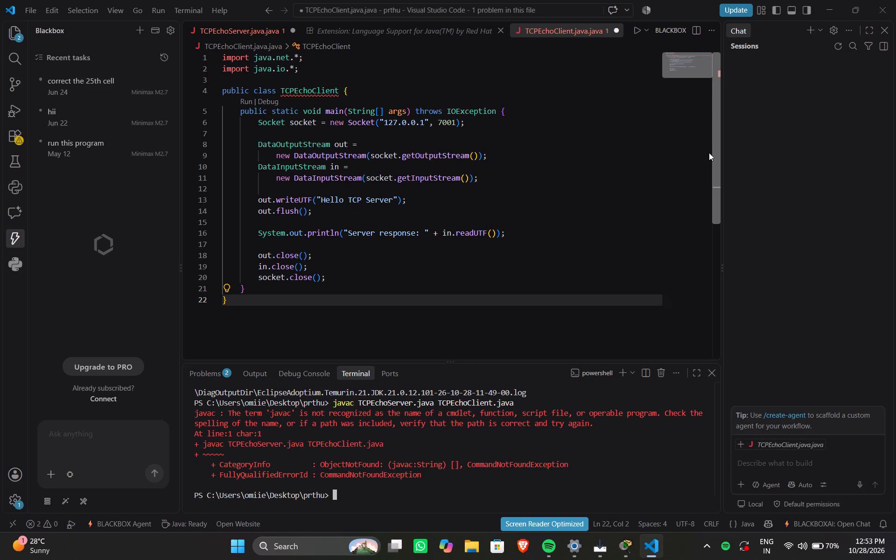
{"action": "triple_click", "coordinate": [895, 0]}
{"action": "triple_click", "coordinate": [895, 0]}
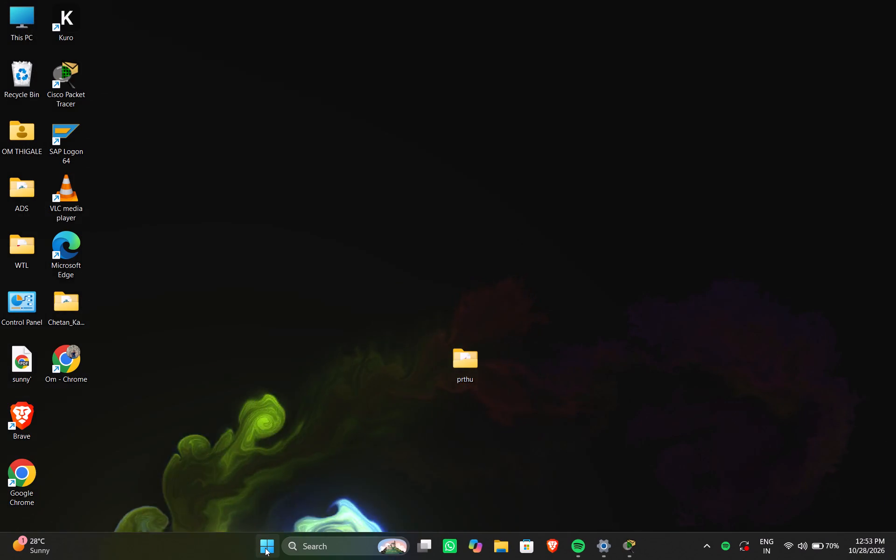
Open the computer's power options.
{"action": "left_click", "coordinate": [265, 548]}
{"action": "left_click", "coordinate": [536, 502]}
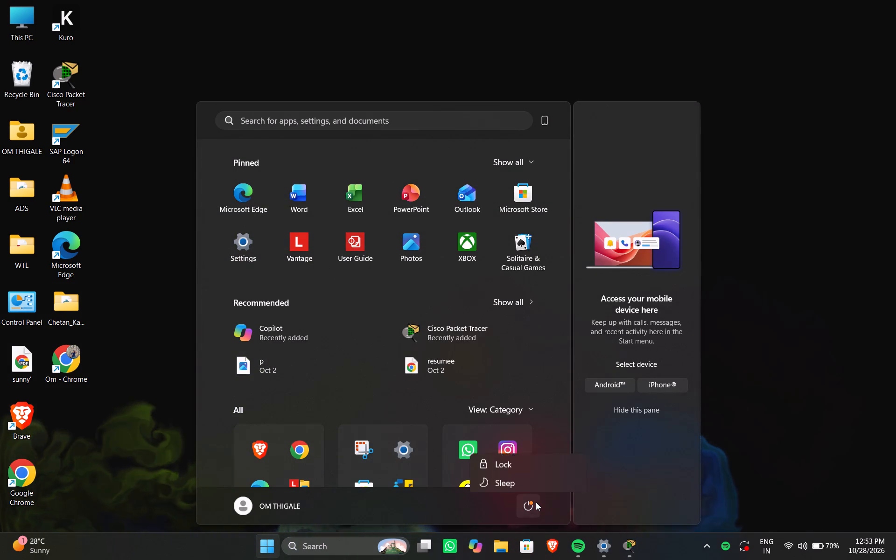